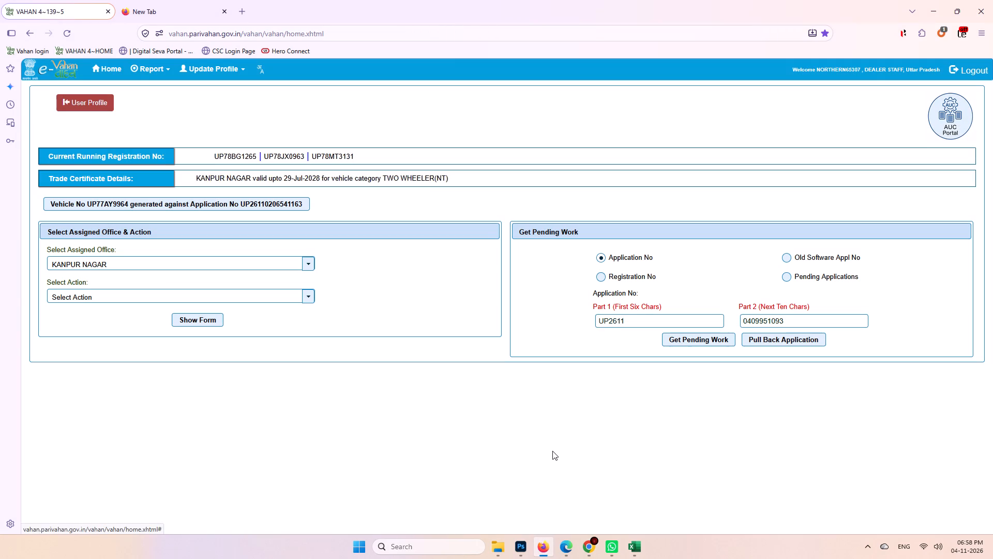
# Switch from the VAHAN home page in Firefox to Google Chrome and view the open Uttar Pradesh khatauni land record page.
pyautogui.click(552, 451)
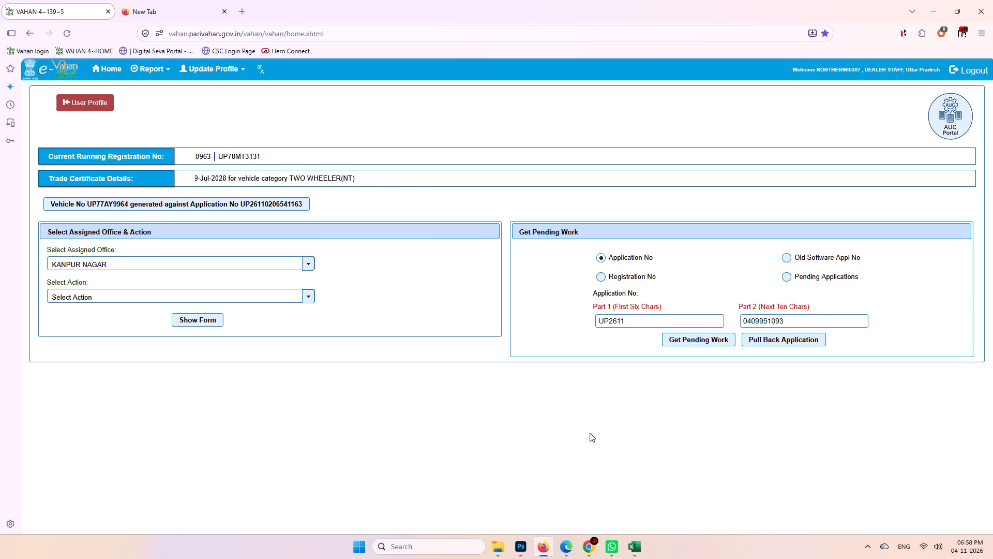
pyautogui.click(581, 548)
pyautogui.scroll(2, 213, 157)
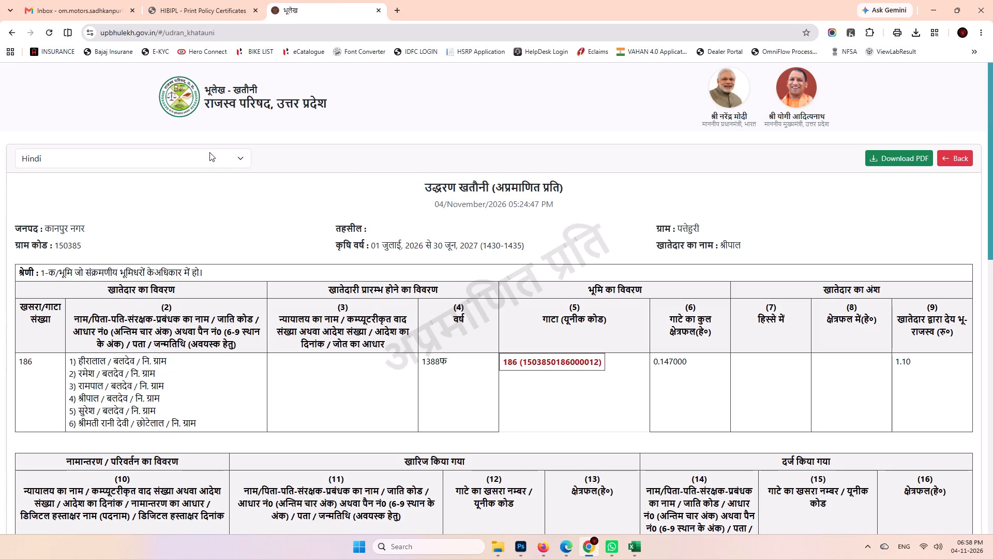
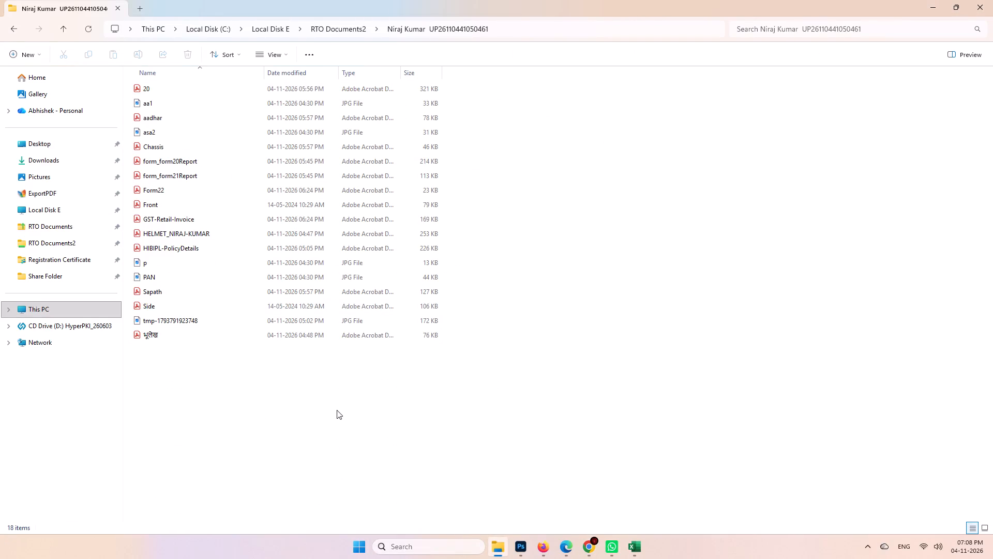
# Sort the applicant's document folder by date modified, newest first, and narrow the Name column.
pyautogui.click(269, 78)
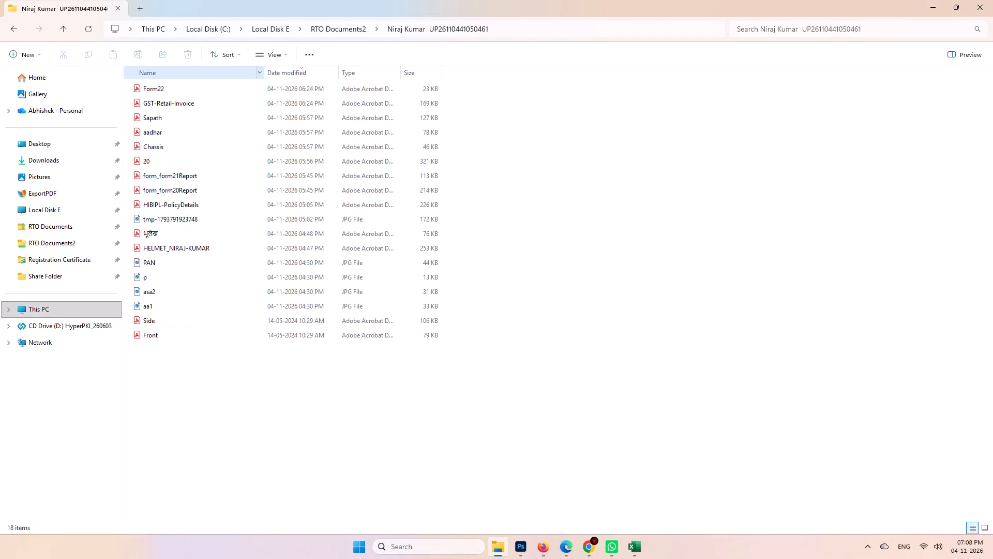
pyautogui.click(265, 77)
pyautogui.moveTo(265, 77); pyautogui.dragTo(232, 72)
pyautogui.click(578, 247)
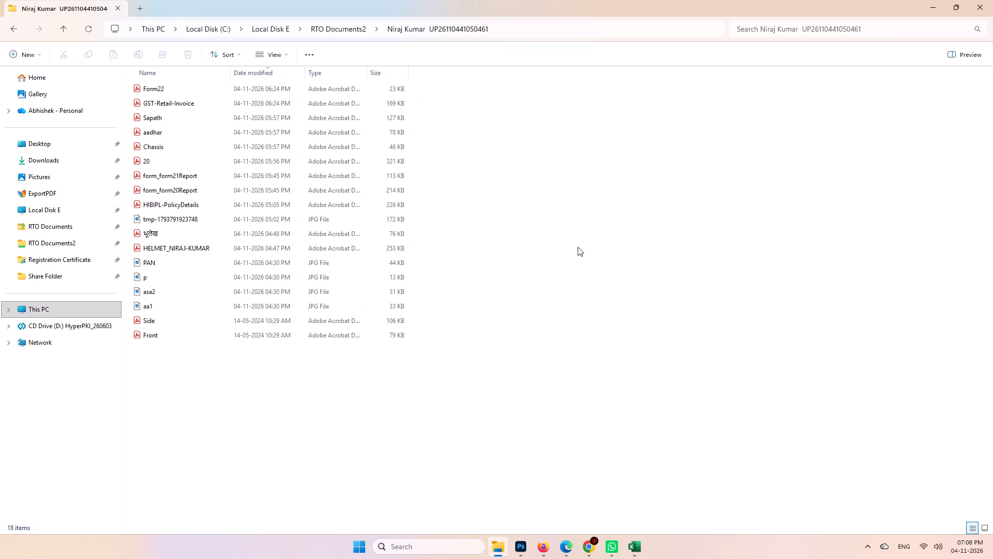
# Check the files in the second, third and fourth applicant folders of RTO Documents2, returning to the folder list.
pyautogui.click(343, 33)
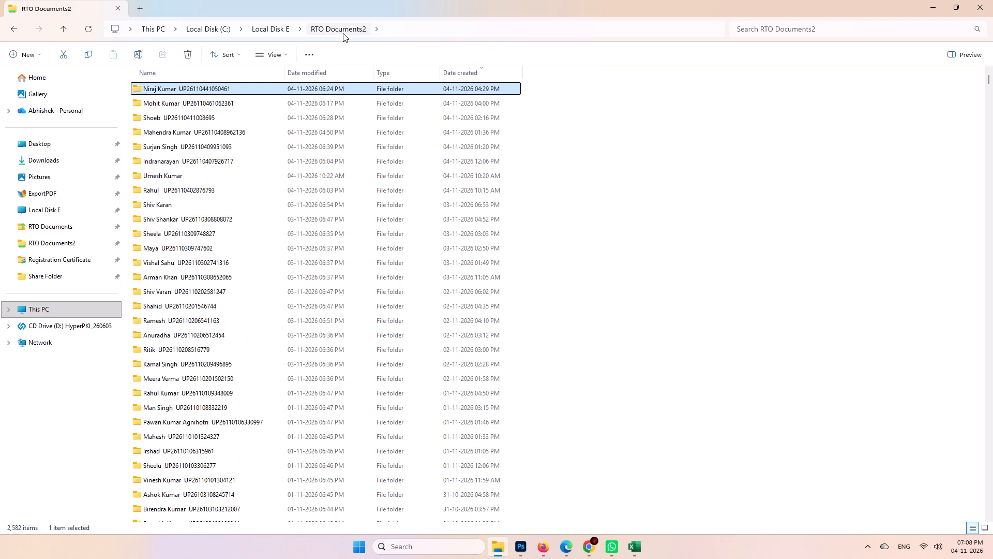
pyautogui.doubleClick(217, 102)
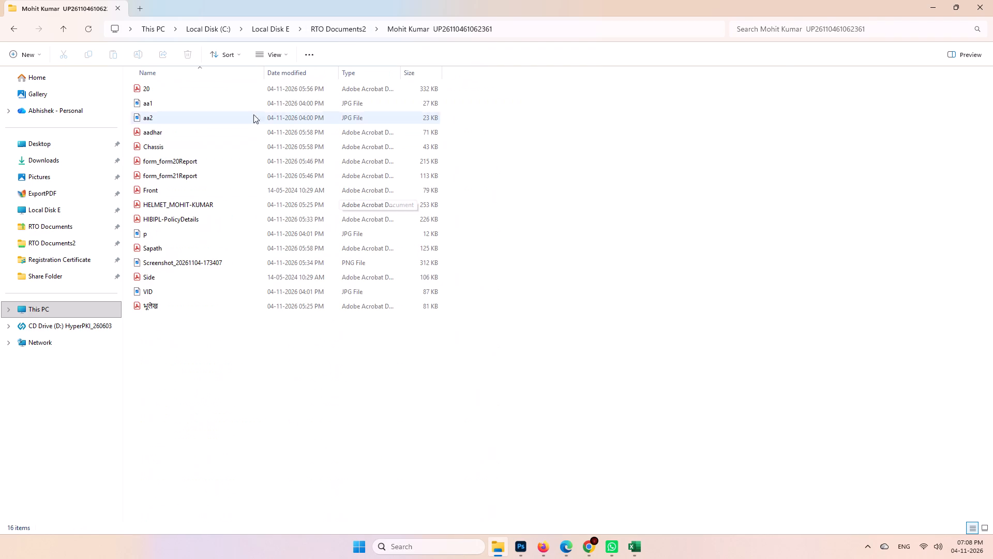
pyautogui.moveTo(267, 73); pyautogui.dragTo(256, 76)
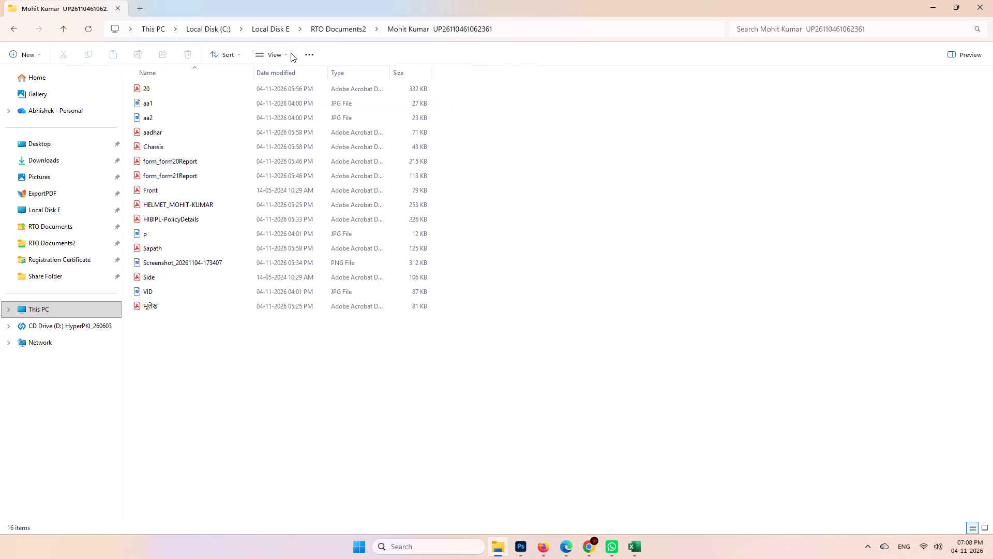
pyautogui.click(332, 32)
pyautogui.doubleClick(247, 115)
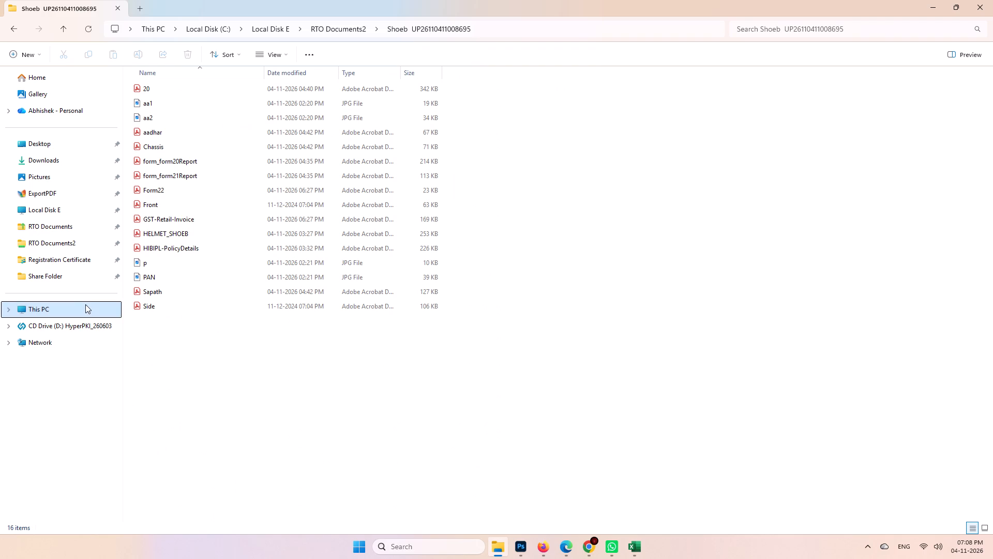
pyautogui.click(337, 30)
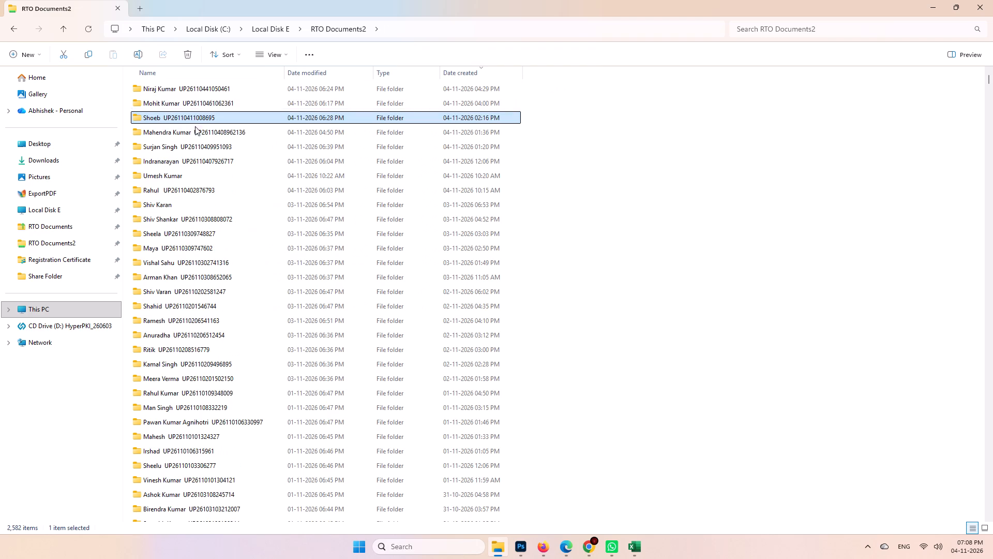
pyautogui.doubleClick(189, 131)
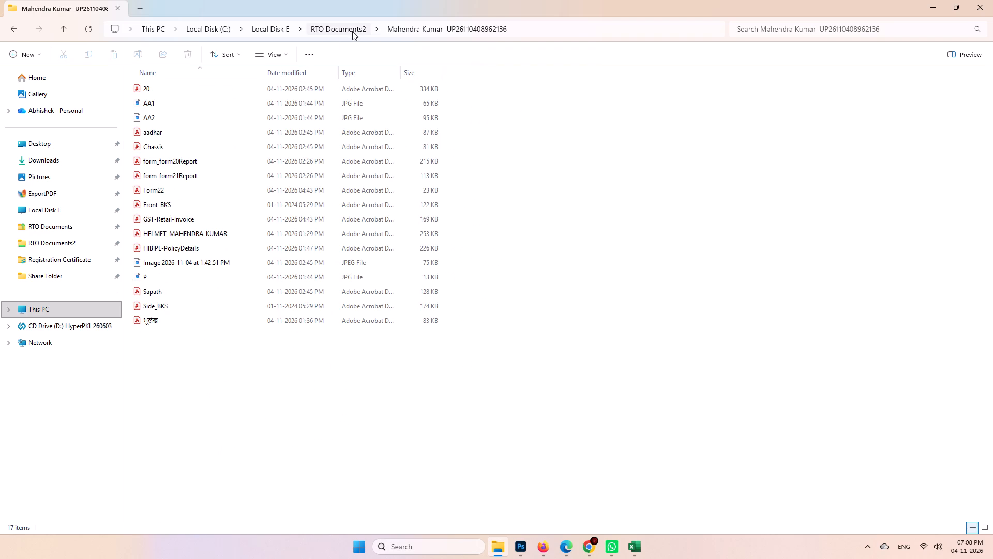
pyautogui.click(352, 31)
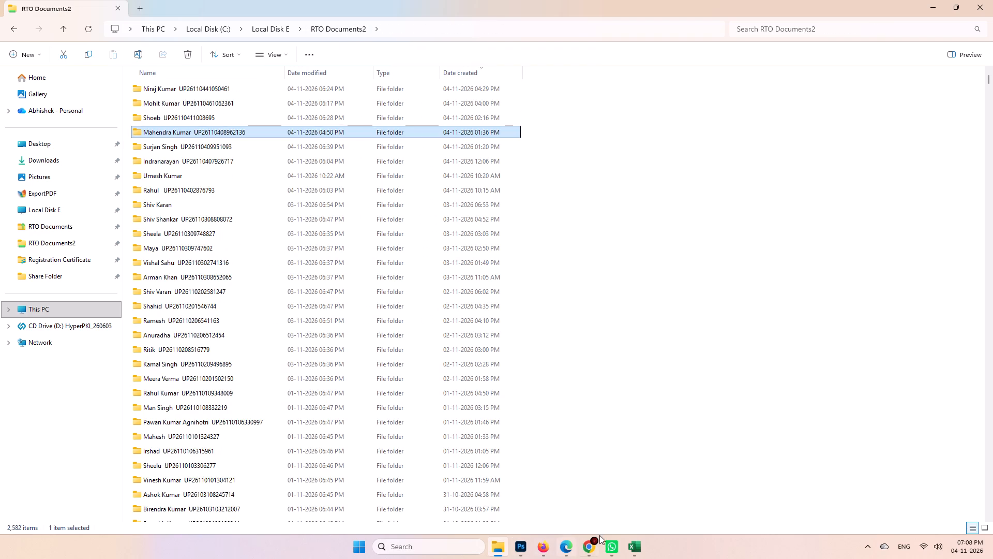
# Switch to the VAHAN portal in Firefox and dismiss the pending-work alert.
pyautogui.click(547, 552)
pyautogui.click(580, 280)
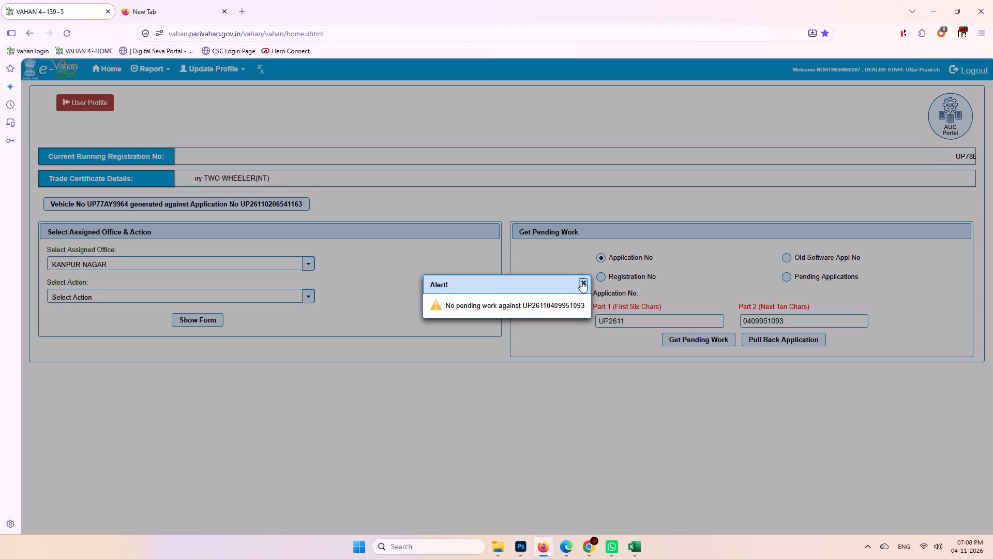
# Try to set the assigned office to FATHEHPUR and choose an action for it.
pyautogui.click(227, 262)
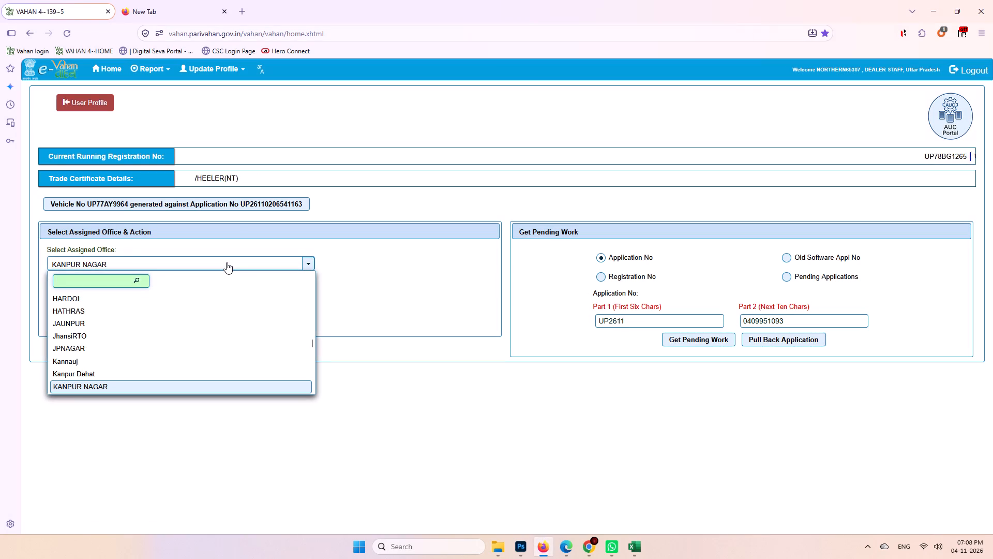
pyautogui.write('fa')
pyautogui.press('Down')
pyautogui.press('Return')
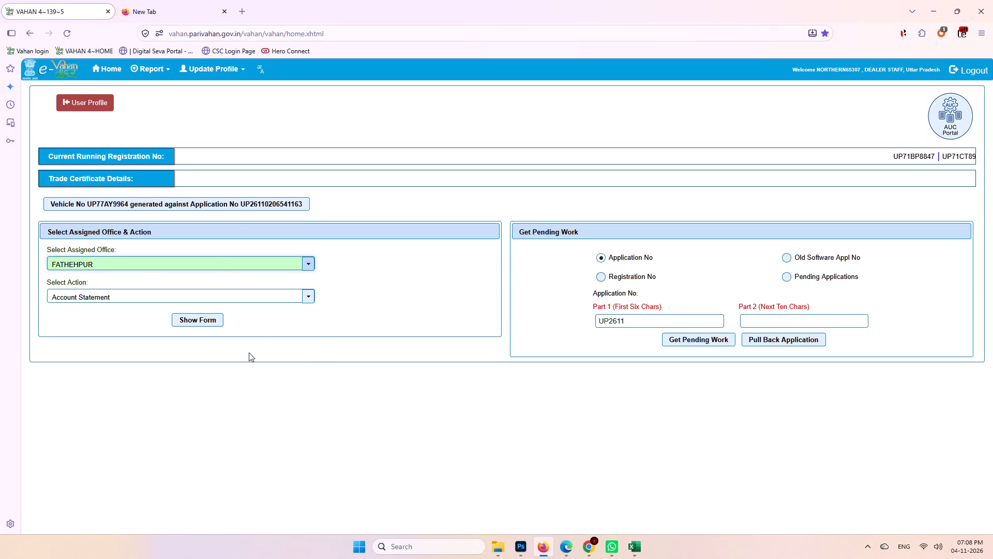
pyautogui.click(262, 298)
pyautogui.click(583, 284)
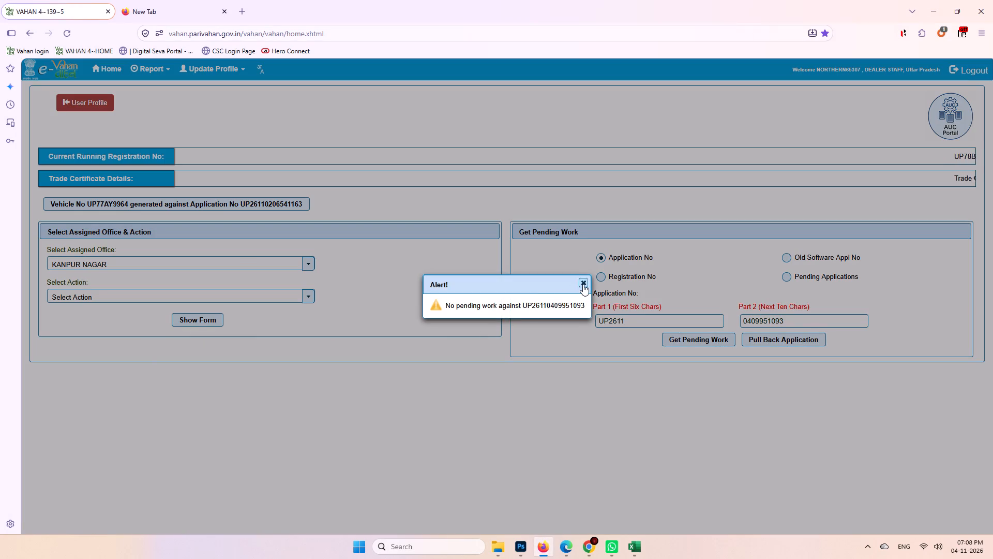
# Check the countdown of the tab auto-reload extension.
pyautogui.click(936, 38)
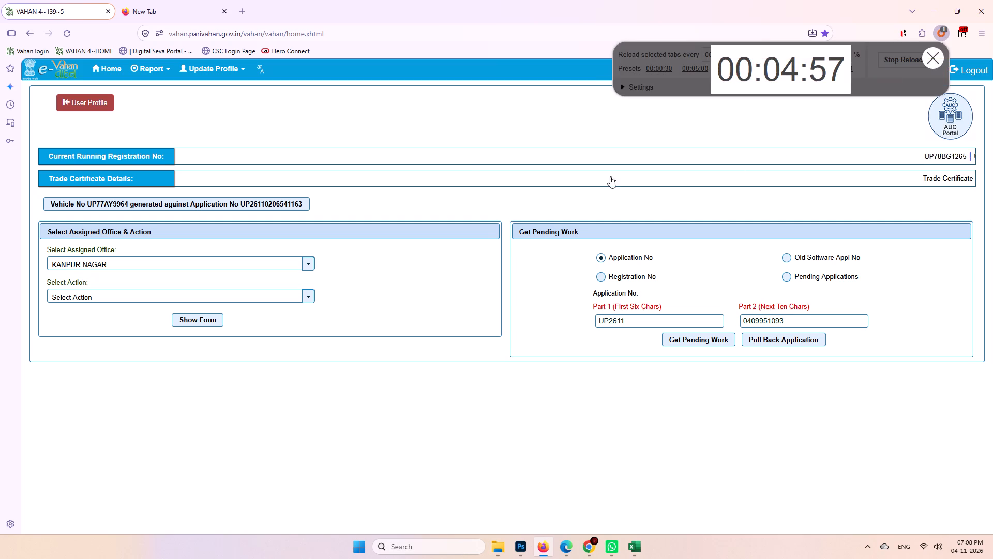
pyautogui.click(468, 157)
# Open the Cart Payment form for the assigned office FATHEHPUR.
pyautogui.click(236, 298)
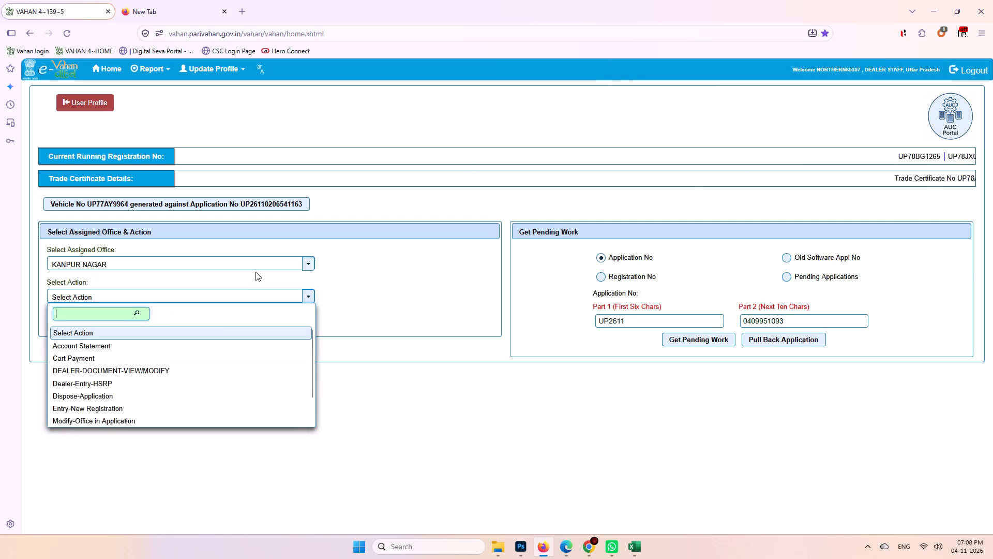
pyautogui.click(260, 263)
pyautogui.write('fa')
pyautogui.press('Down')
pyautogui.press('Return')
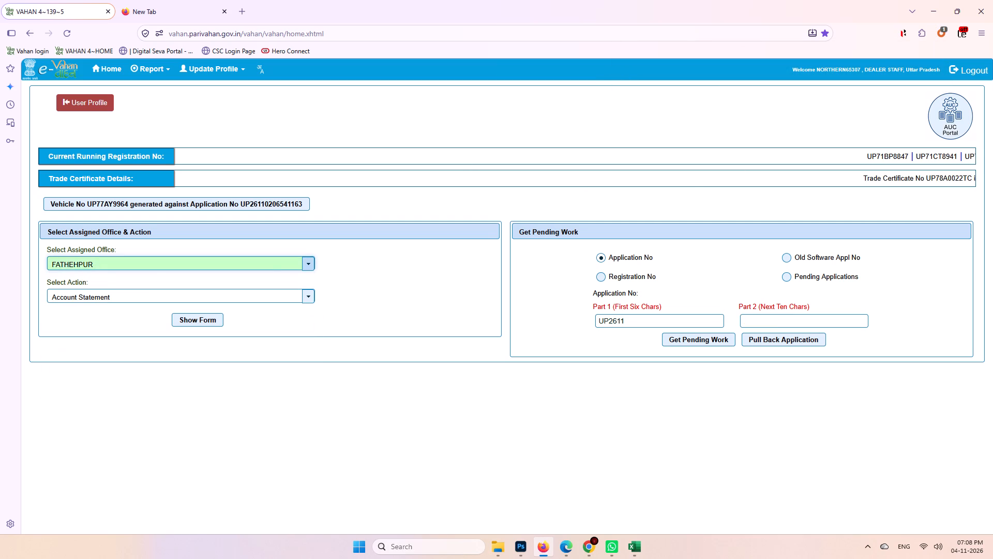
pyautogui.click(274, 294)
pyautogui.click(112, 360)
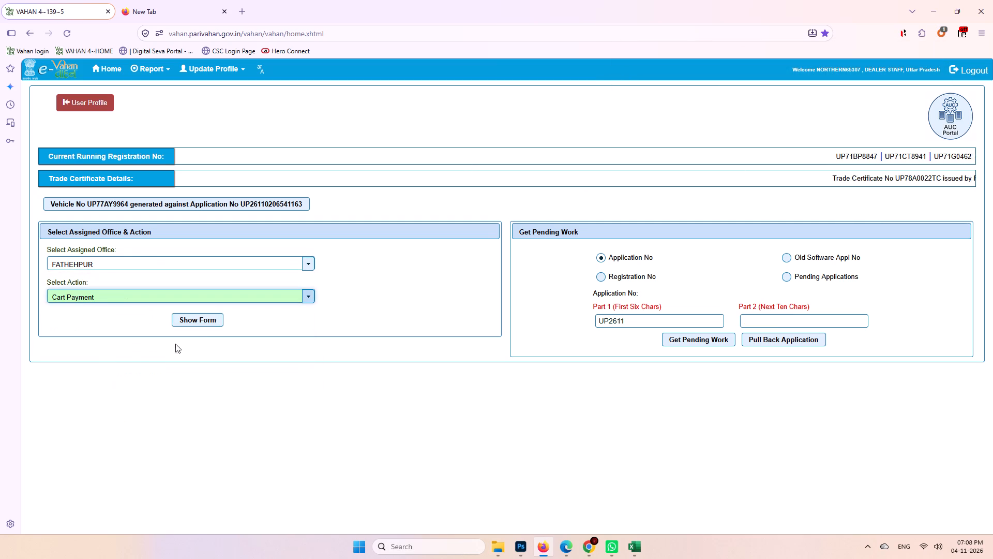
pyautogui.click(227, 313)
pyautogui.click(213, 315)
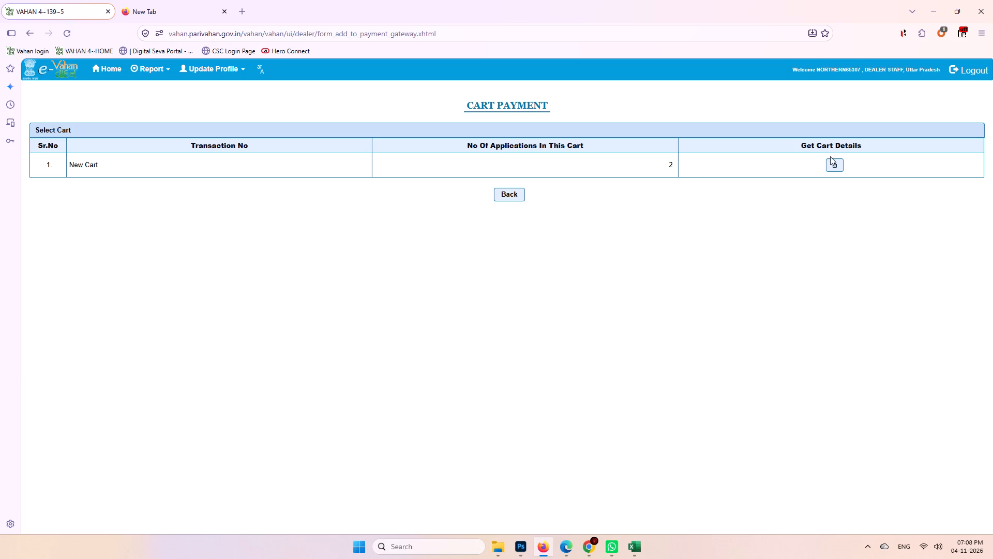
# Load the application details of the New Cart.
pyautogui.click(832, 168)
pyautogui.click(671, 373)
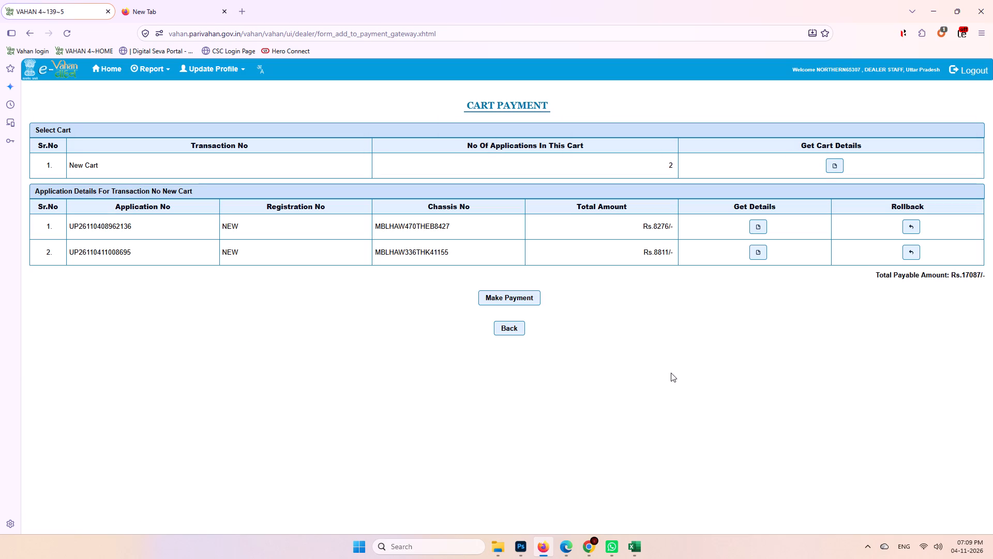
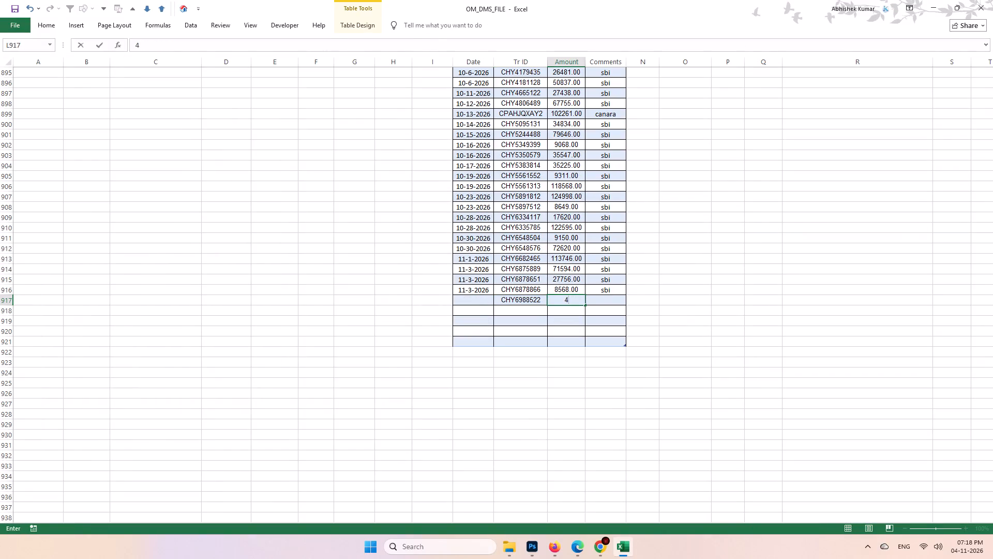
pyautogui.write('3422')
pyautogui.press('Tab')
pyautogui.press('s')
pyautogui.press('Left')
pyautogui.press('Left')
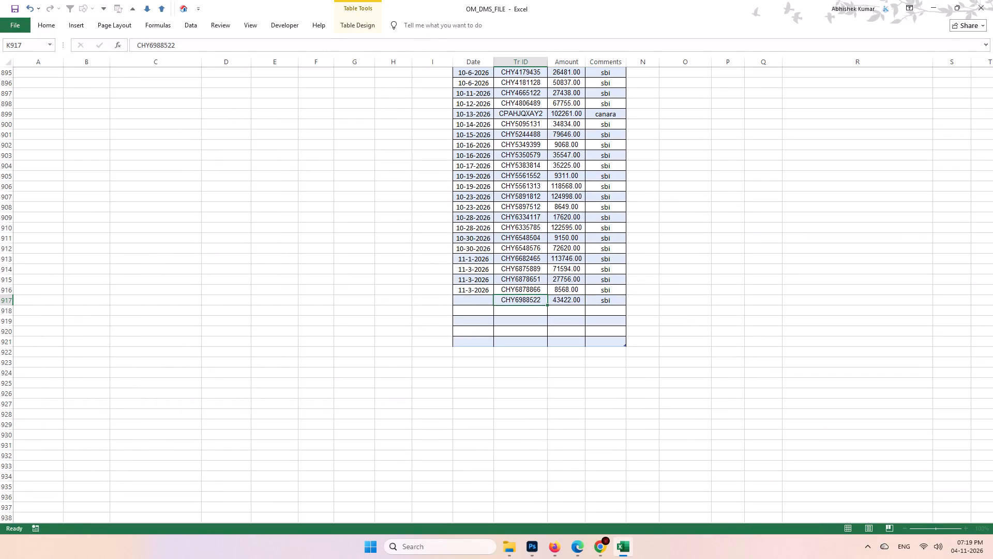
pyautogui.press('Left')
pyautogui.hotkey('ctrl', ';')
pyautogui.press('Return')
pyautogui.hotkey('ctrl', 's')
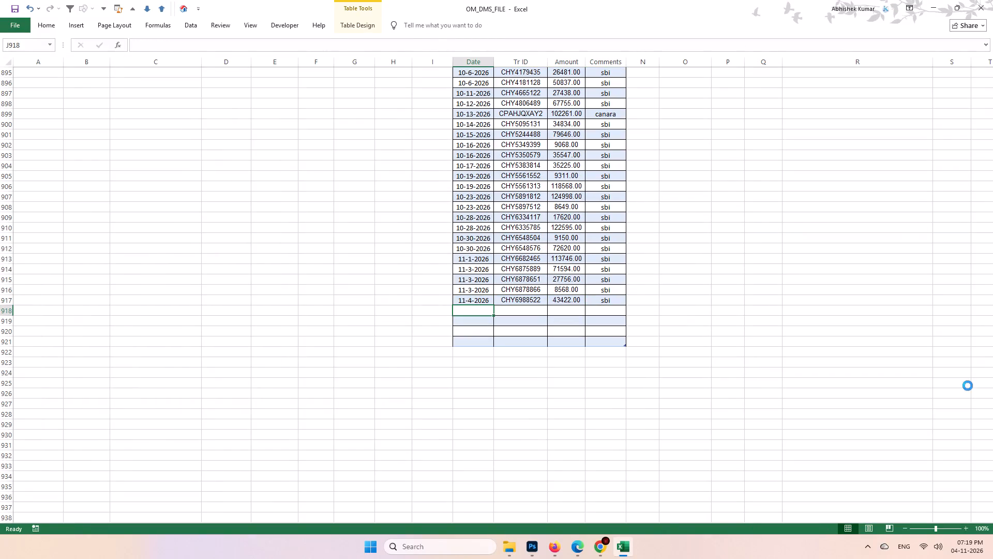
# Return to the DMS Details dashboard and open the RTO Payment register at its first empty row.
pyautogui.click(184, 7)
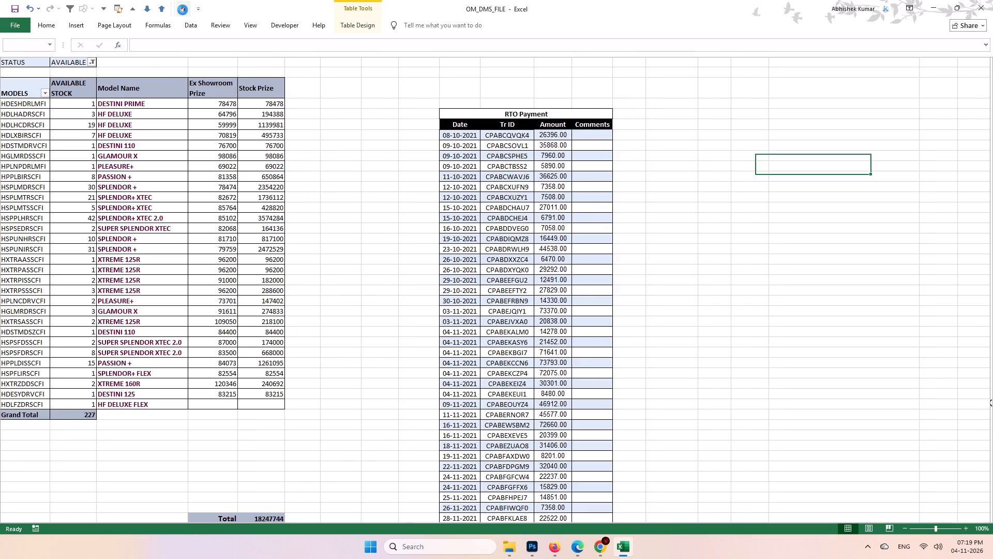
pyautogui.click(614, 137)
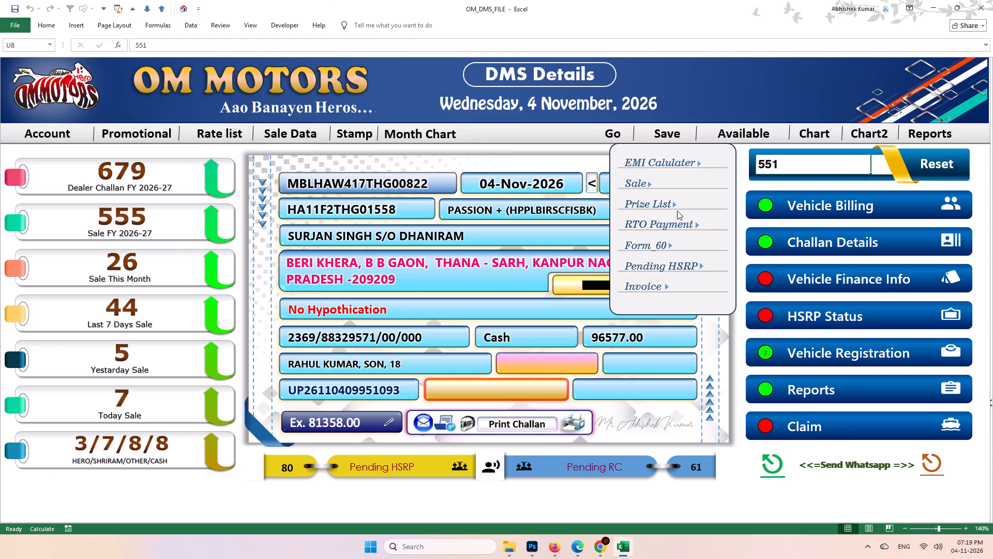
pyautogui.click(661, 224)
pyautogui.scroll(-2, 495, 468)
# Switch to Firefox.
pyautogui.click(559, 556)
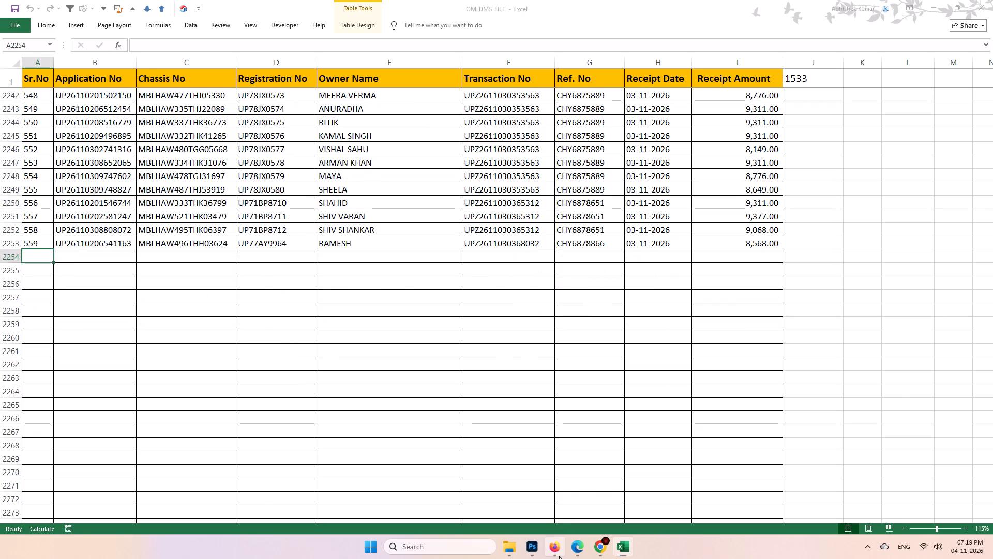
# Switch to Firefox, dismiss the alert and open the Print-Form20-21/Disclaimer/Receipt form for the KANPUR NAGAR office.
pyautogui.click(540, 413)
pyautogui.scroll(-1, 498, 400)
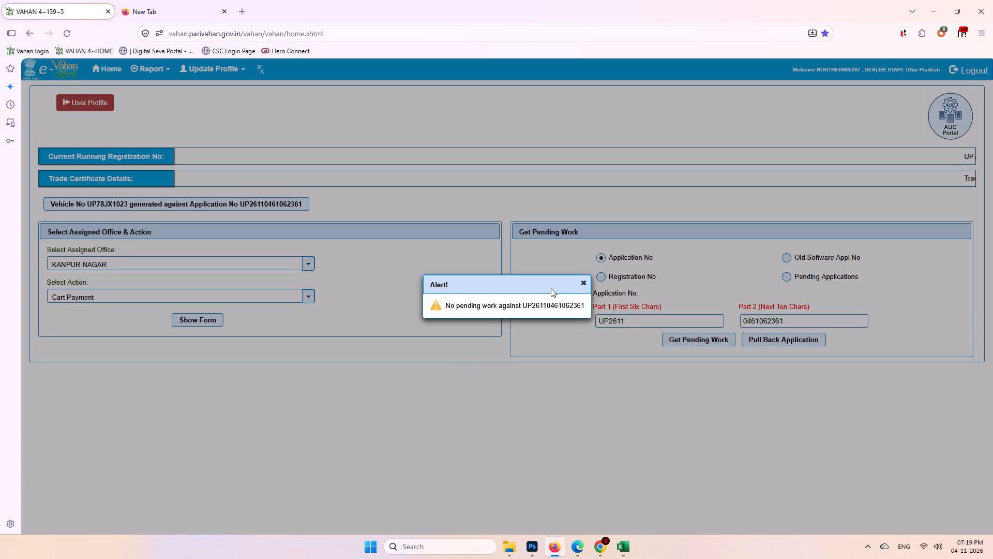
pyautogui.click(581, 283)
pyautogui.click(291, 292)
pyautogui.scroll(-2, 232, 376)
pyautogui.click(141, 401)
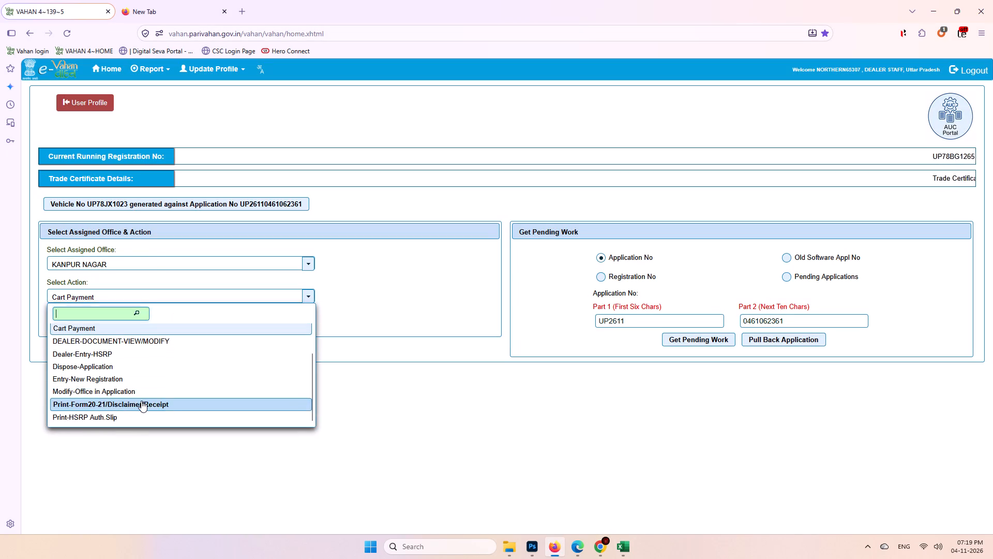
pyautogui.click(198, 326)
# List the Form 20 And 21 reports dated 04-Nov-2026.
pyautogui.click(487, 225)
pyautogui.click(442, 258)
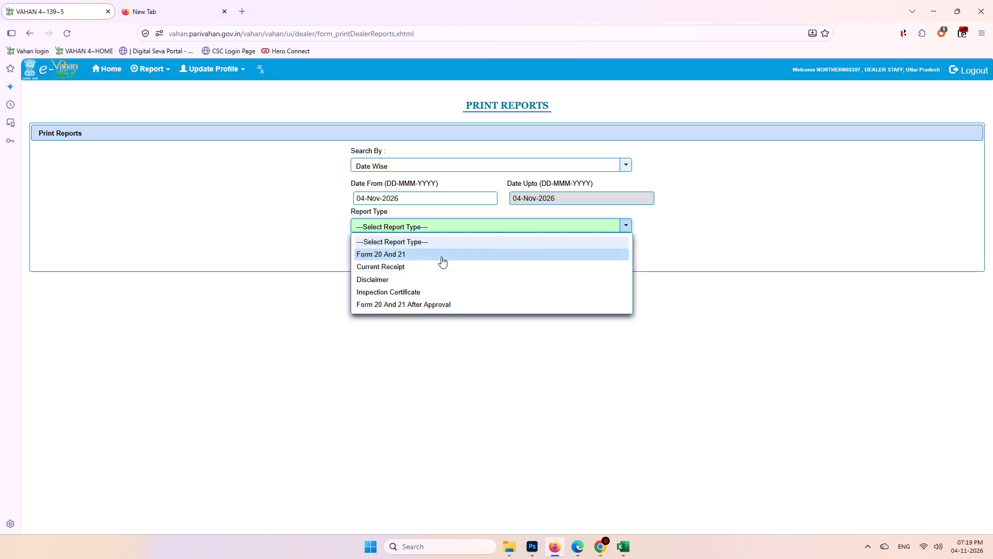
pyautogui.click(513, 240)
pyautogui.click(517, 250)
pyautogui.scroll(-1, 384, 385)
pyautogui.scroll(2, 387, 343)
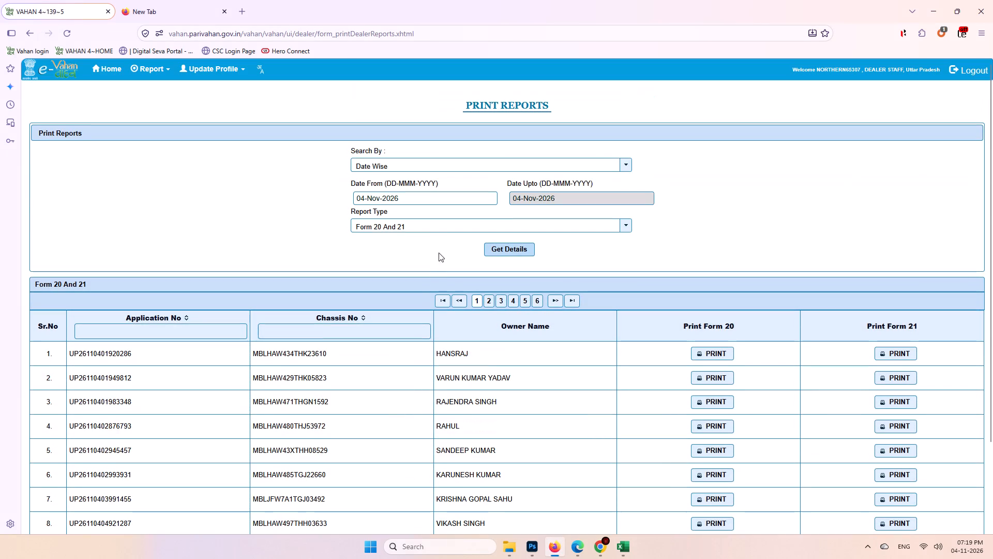
# Change the report type to Current Receipt and get the details for 04-Nov-2026.
pyautogui.click(442, 235)
pyautogui.click(444, 222)
pyautogui.moveTo(413, 278); pyautogui.dragTo(420, 267)
pyautogui.click(420, 267)
pyautogui.click(514, 251)
pyautogui.scroll(-2, 407, 354)
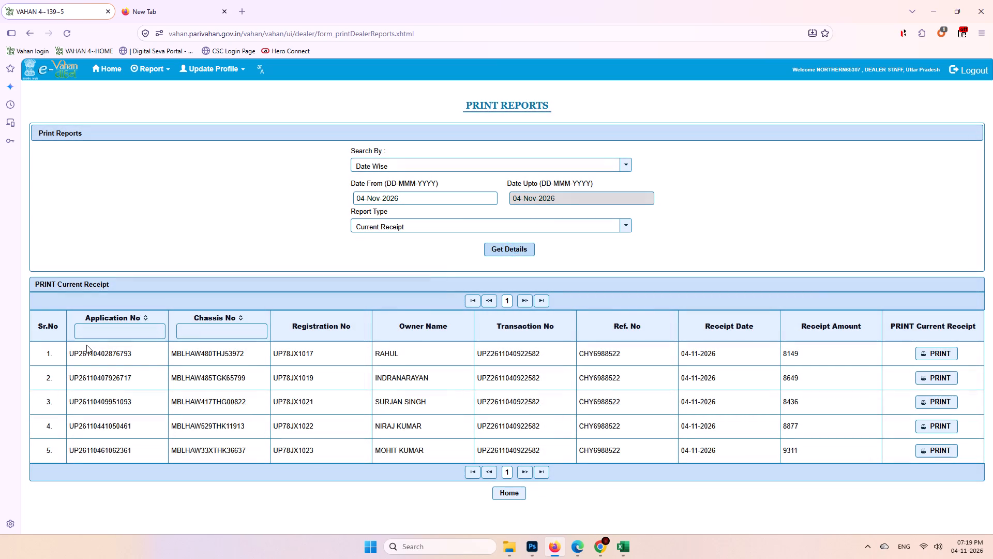
# Copy all five current receipt rows and paste them into the OM_DMS_FILE Excel table starting at cell A2254.
pyautogui.moveTo(41, 350); pyautogui.dragTo(802, 449)
pyautogui.hotkey('ctrl', 'c')
pyautogui.click(620, 558)
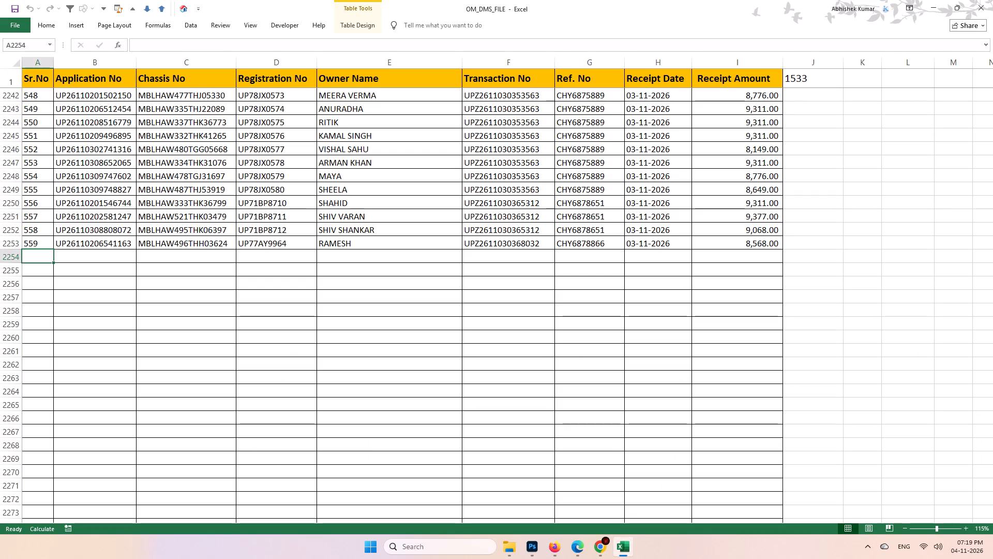
pyautogui.hotkey('ctrl', 'v')
pyautogui.click(868, 326)
pyautogui.click(870, 347)
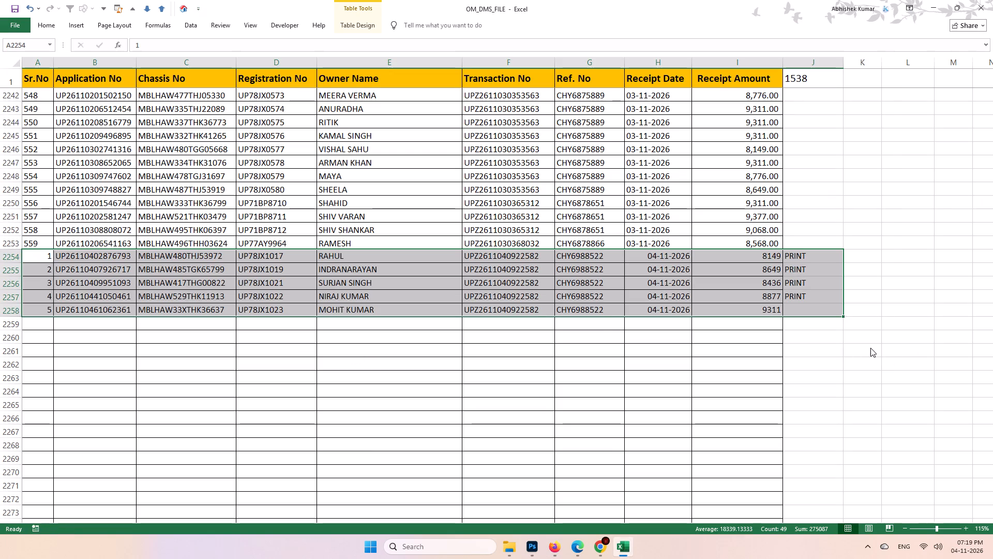
# Clear the leftover PRINT text in column J beside the newly pasted receipt rows.
pyautogui.click(873, 269)
pyautogui.moveTo(816, 179); pyautogui.dragTo(829, 333)
pyautogui.press('Delete')
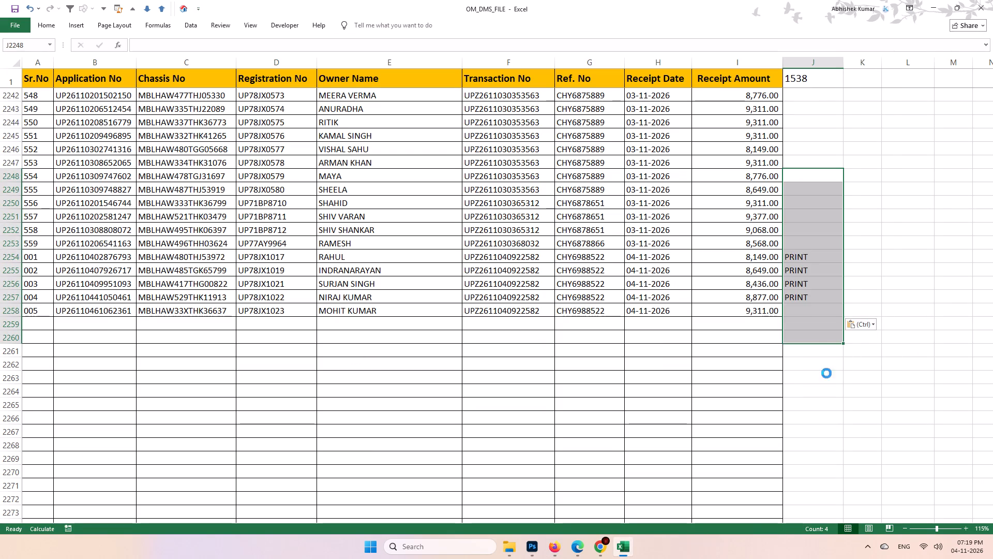
pyautogui.click(913, 360)
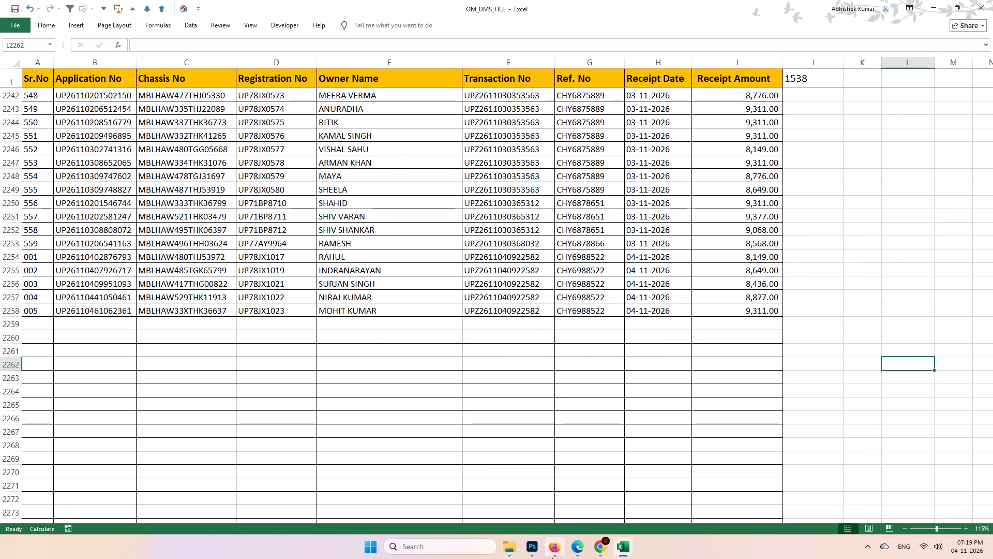
# In Firefox, save the row 1 receipt as a PDF fitted to page width in that applicant's RTO Documents2 folder, and return to the list.
pyautogui.click(552, 558)
pyautogui.click(218, 240)
pyautogui.click(947, 354)
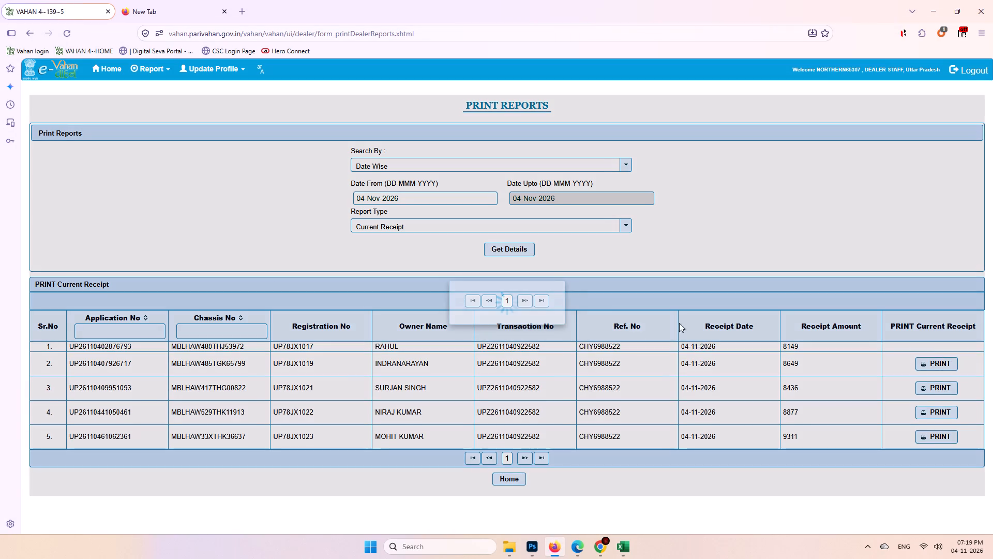
pyautogui.click(543, 75)
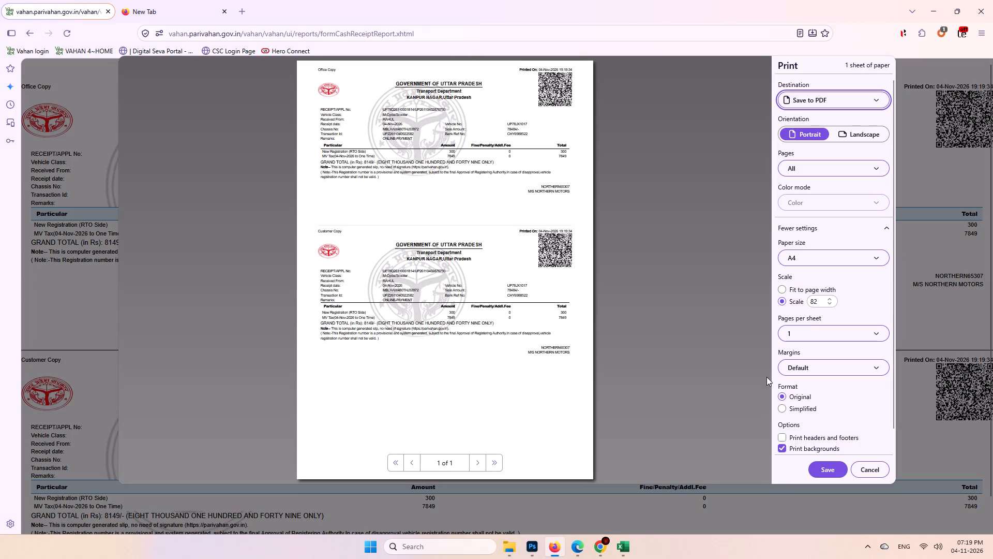
pyautogui.click(806, 288)
pyautogui.click(833, 462)
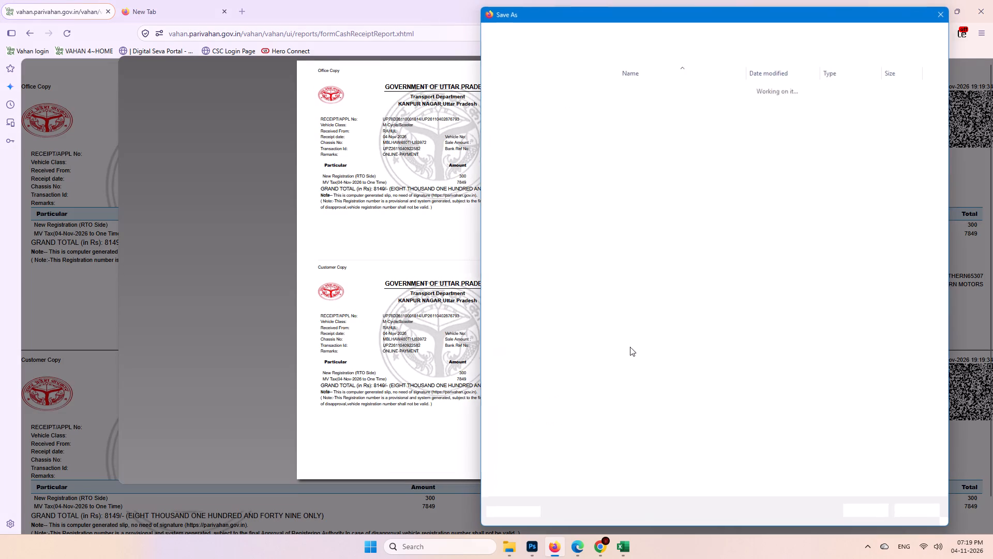
pyautogui.click(642, 37)
pyautogui.scroll(5, 660, 260)
pyautogui.doubleClick(664, 192)
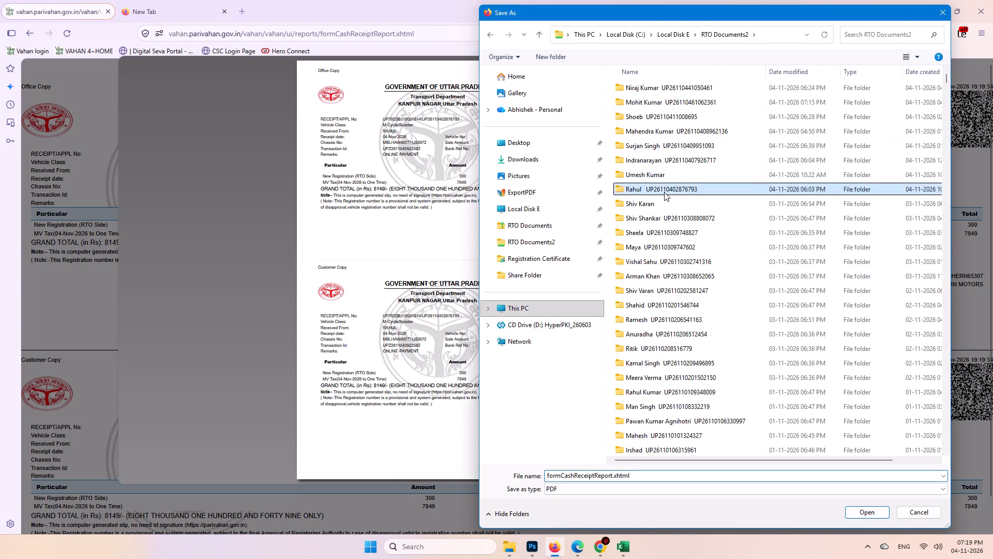
pyautogui.click(867, 512)
pyautogui.scroll(5, 680, 387)
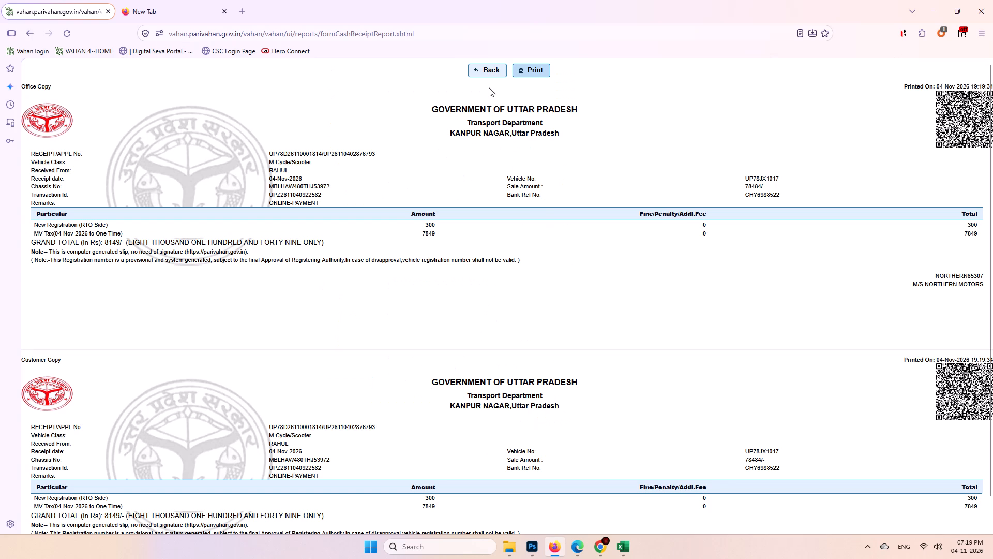
pyautogui.click(490, 71)
pyautogui.scroll(6, 553, 254)
# Save the row 2 receipt as a PDF in the matching applicant's RTO Documents2 folder and return to the list.
pyautogui.click(946, 374)
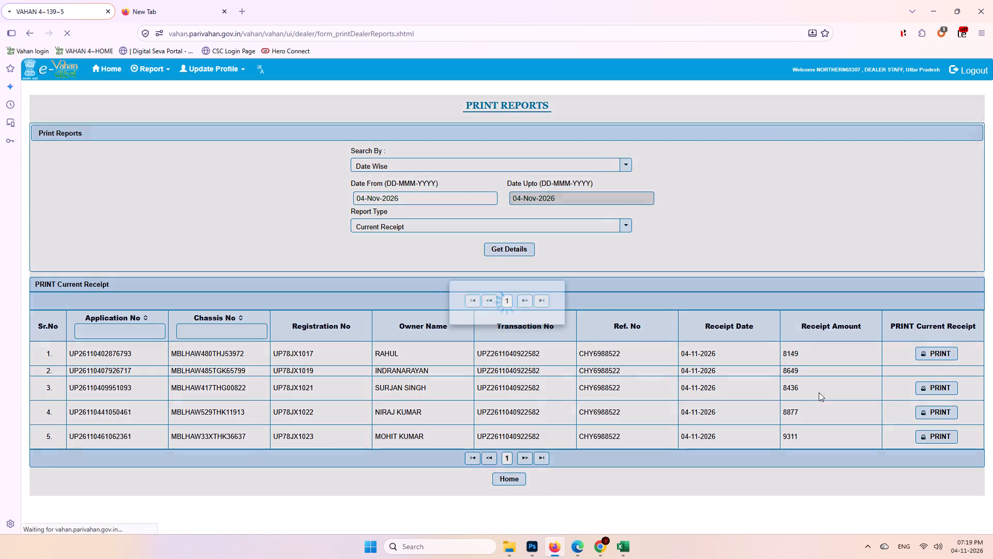
pyautogui.click(538, 72)
pyautogui.click(830, 469)
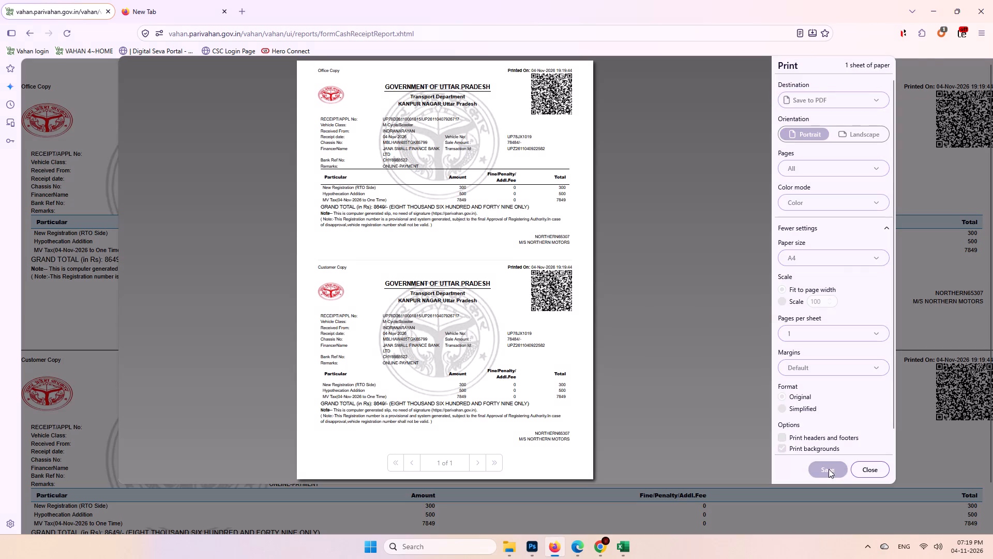
pyautogui.click(641, 35)
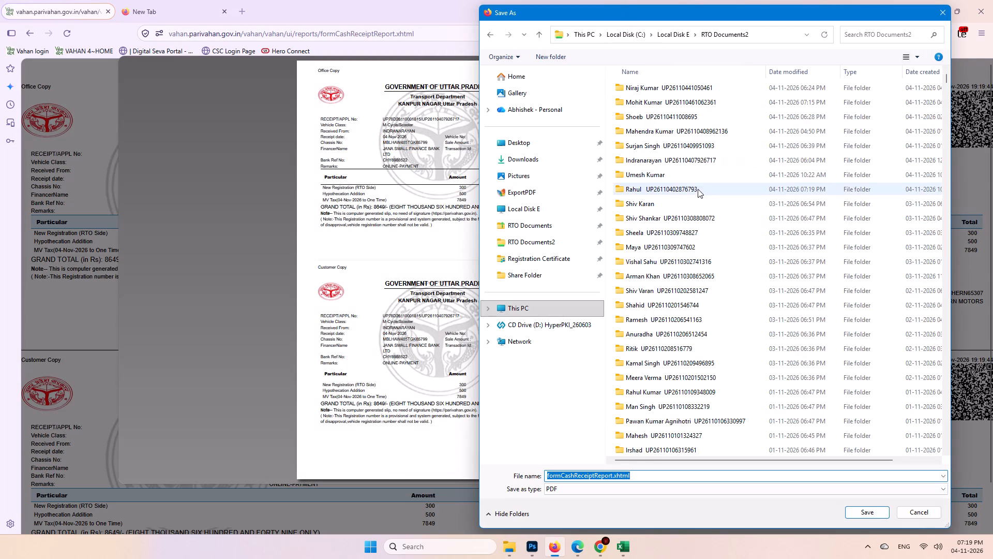
pyautogui.doubleClick(678, 157)
pyautogui.click(863, 514)
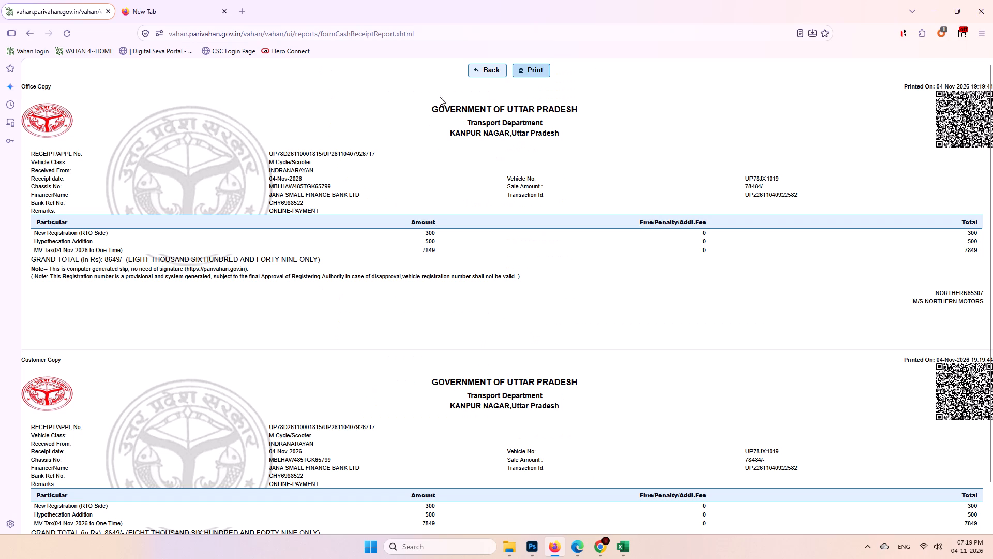
pyautogui.click(486, 69)
# Save the row 3 receipt as a PDF in the matching applicant's RTO Documents2 folder and return to the list.
pyautogui.click(924, 404)
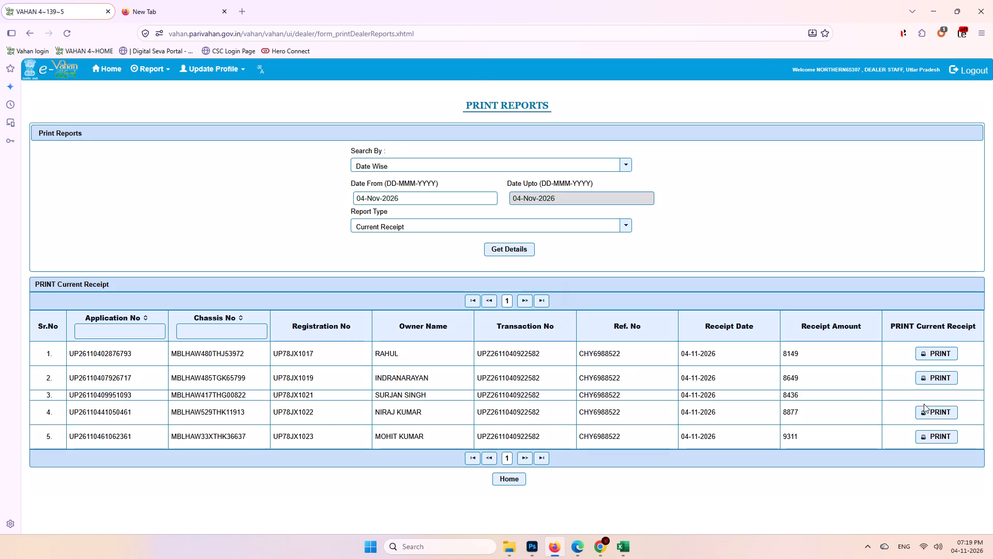
pyautogui.click(533, 69)
pyautogui.click(822, 472)
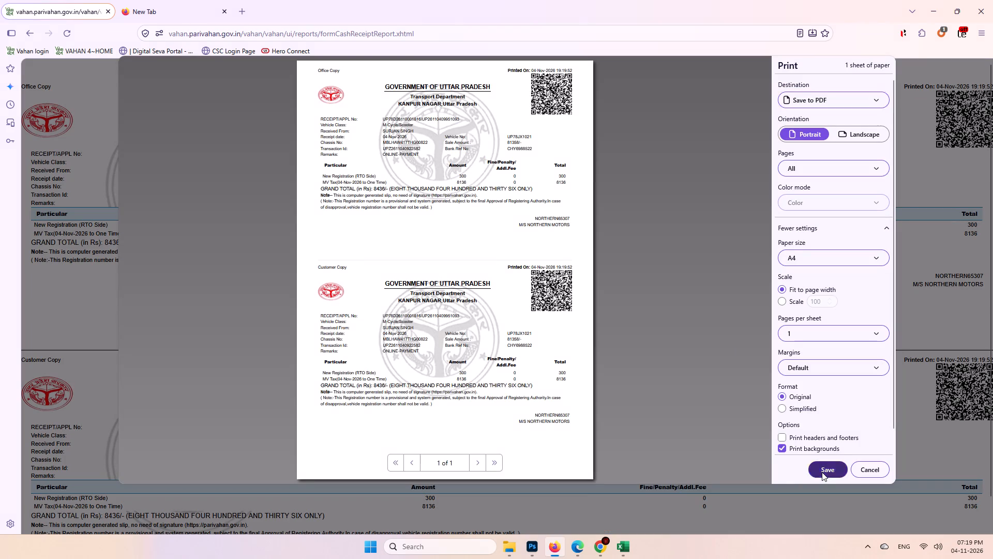
pyautogui.click(626, 33)
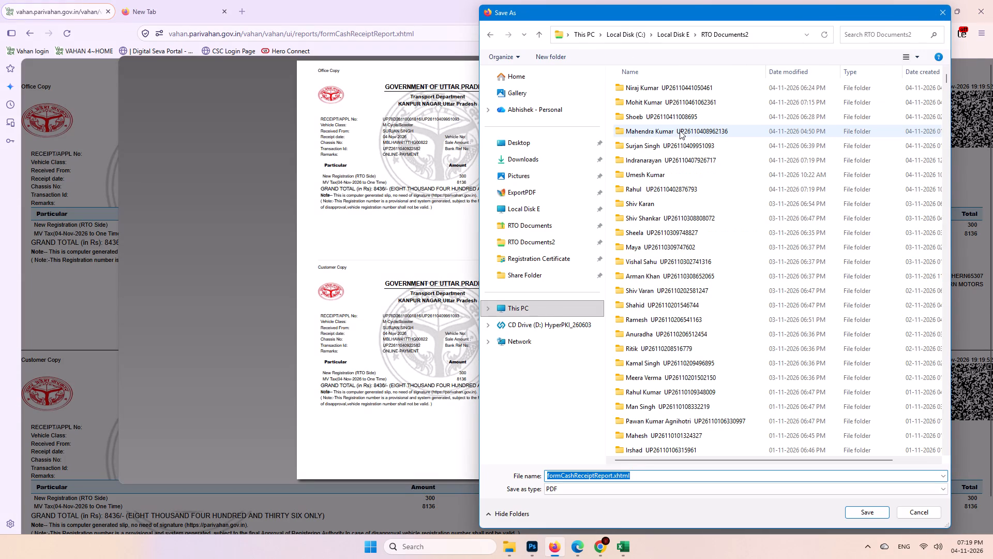
pyautogui.doubleClick(678, 141)
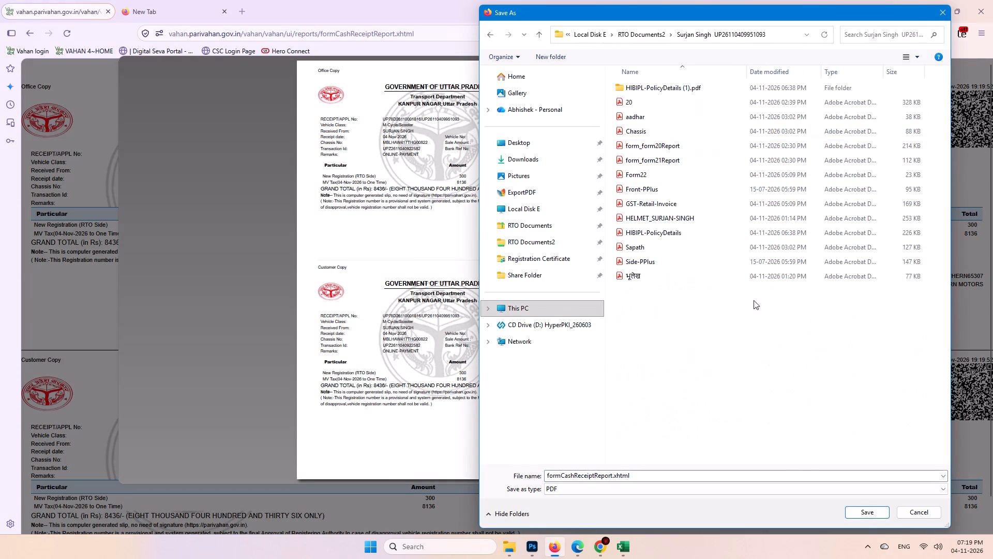
pyautogui.click(878, 518)
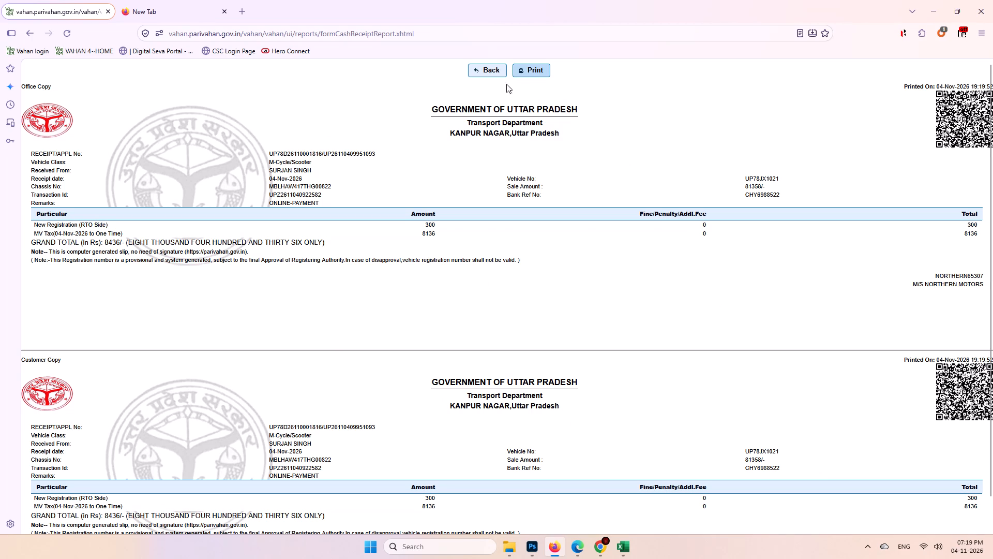
pyautogui.click(495, 74)
# Save the row 4 receipt as a PDF in the matching applicant's RTO Documents2 folder and return to the list.
pyautogui.click(932, 426)
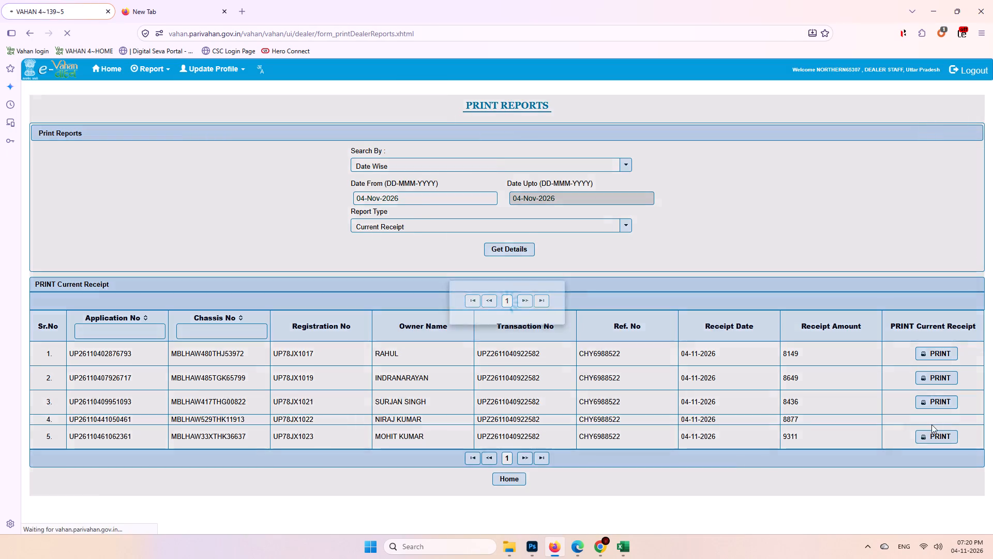
pyautogui.click(541, 71)
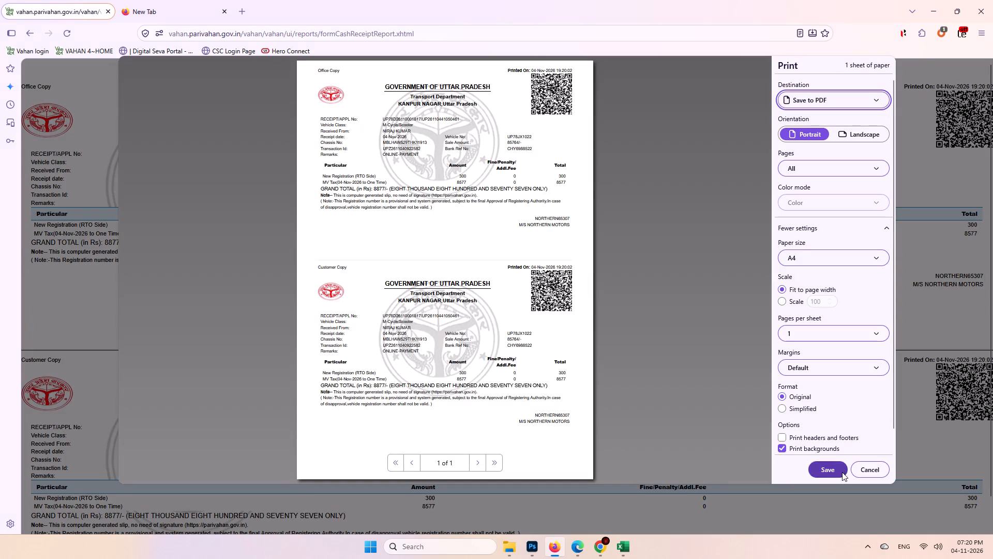
pyautogui.click(842, 472)
pyautogui.click(627, 35)
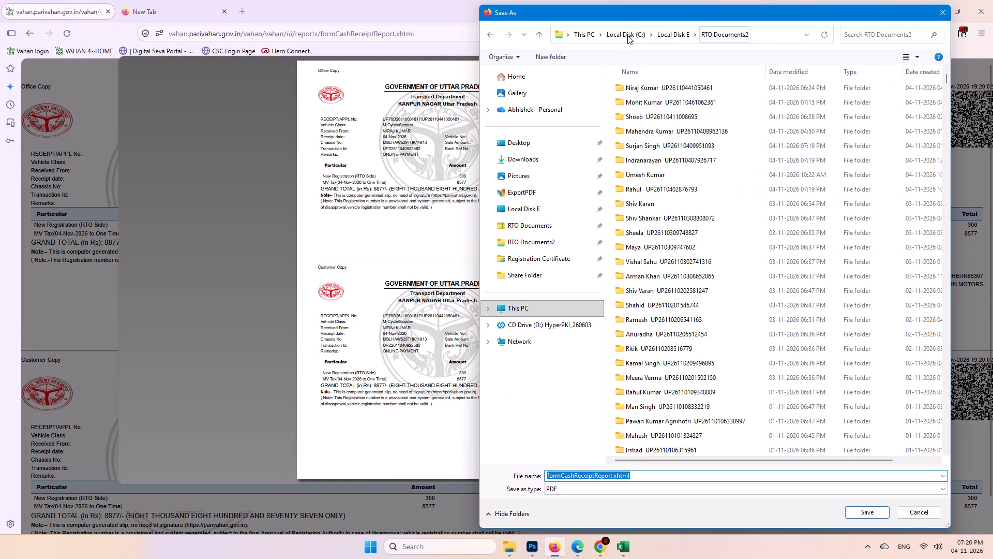
pyautogui.doubleClick(663, 84)
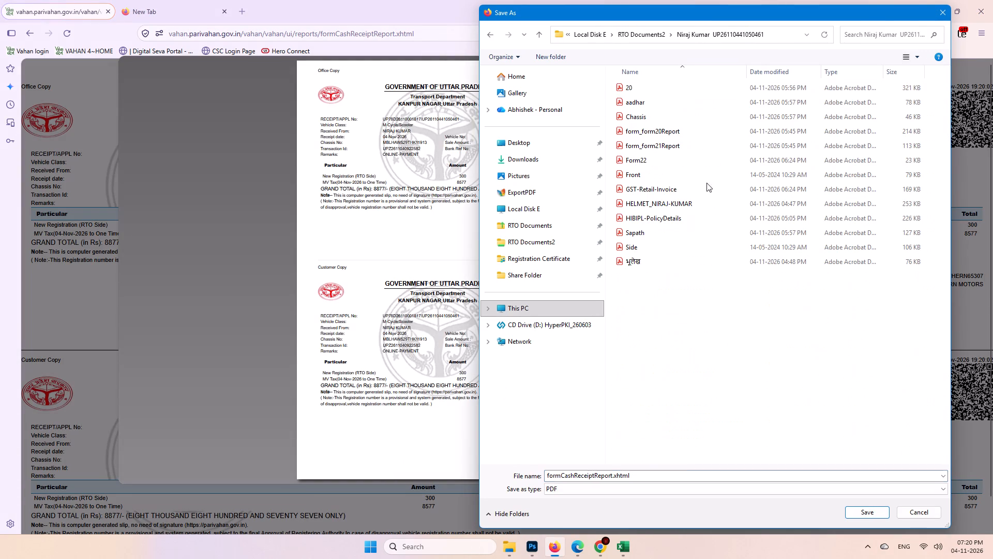
pyautogui.click(868, 513)
pyautogui.click(497, 71)
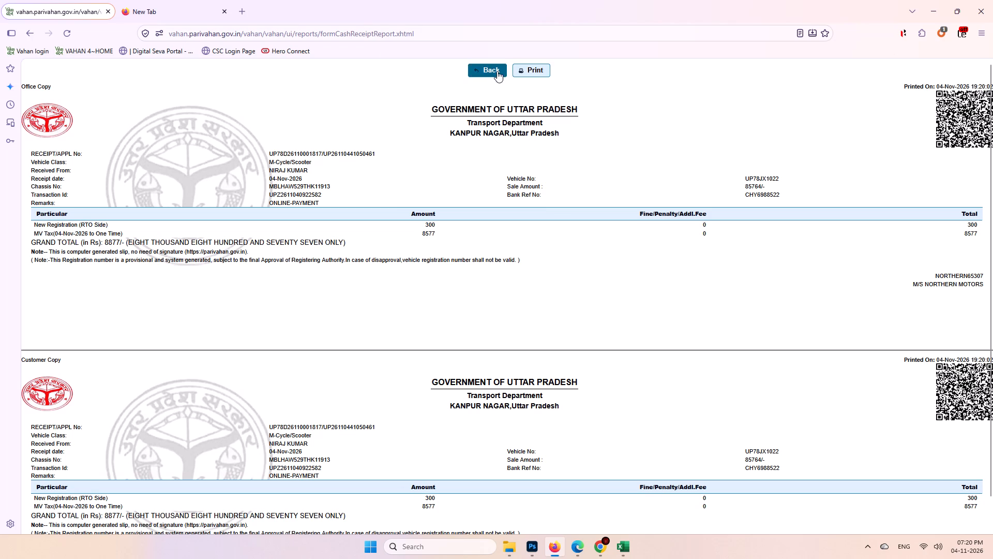
# Save the row 5 receipt as a PDF in its own applicant's RTO Documents2 folder, overwriting no existing receipt, and return to the list.
pyautogui.click(923, 453)
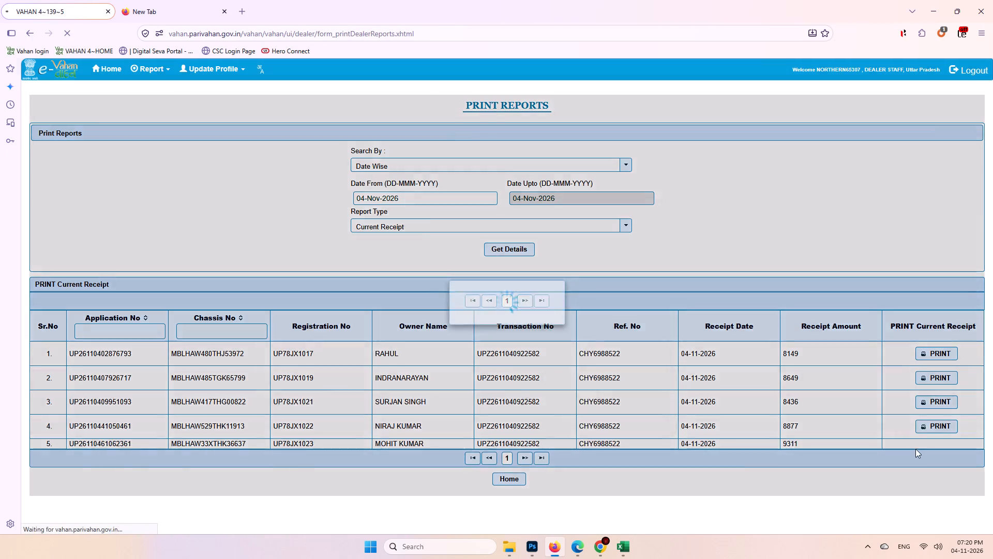
pyautogui.click(526, 65)
pyautogui.click(837, 467)
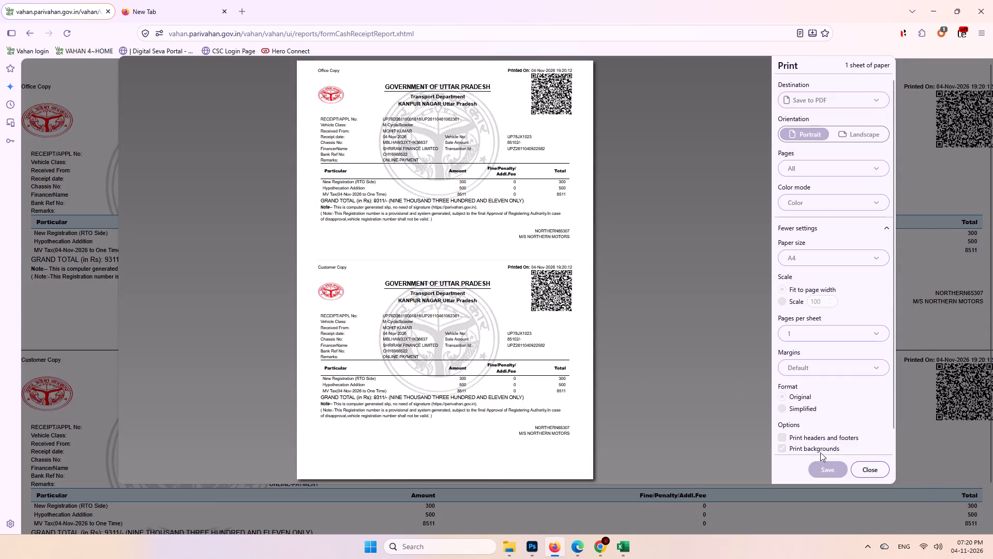
pyautogui.click(856, 512)
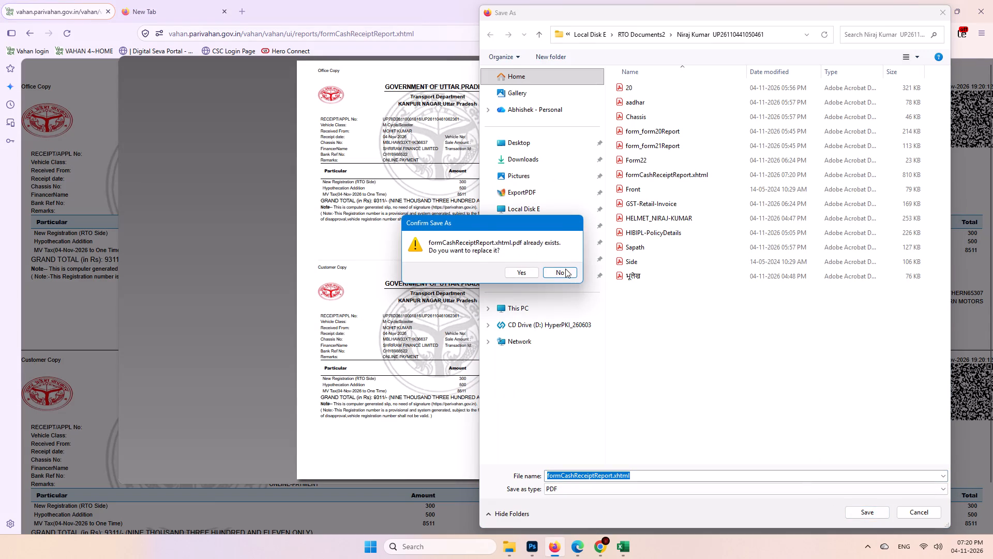
pyautogui.click(565, 269)
pyautogui.click(640, 38)
pyautogui.doubleClick(655, 102)
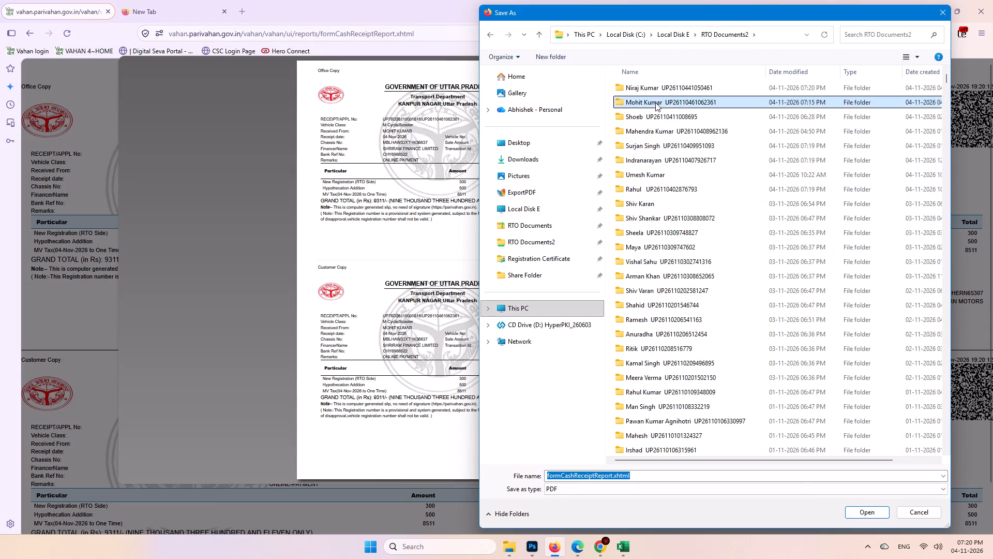
pyautogui.click(863, 510)
pyautogui.scroll(4, 742, 432)
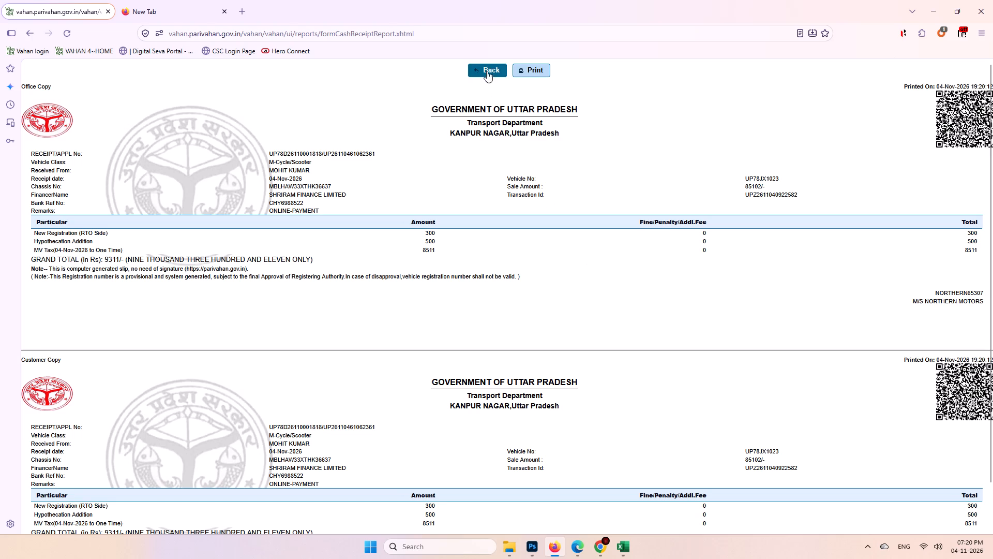
pyautogui.click(485, 64)
pyautogui.scroll(6, 452, 339)
# Copy the row 5 application number and list the day's reports with the report type Disclaimer.
pyautogui.click(218, 450)
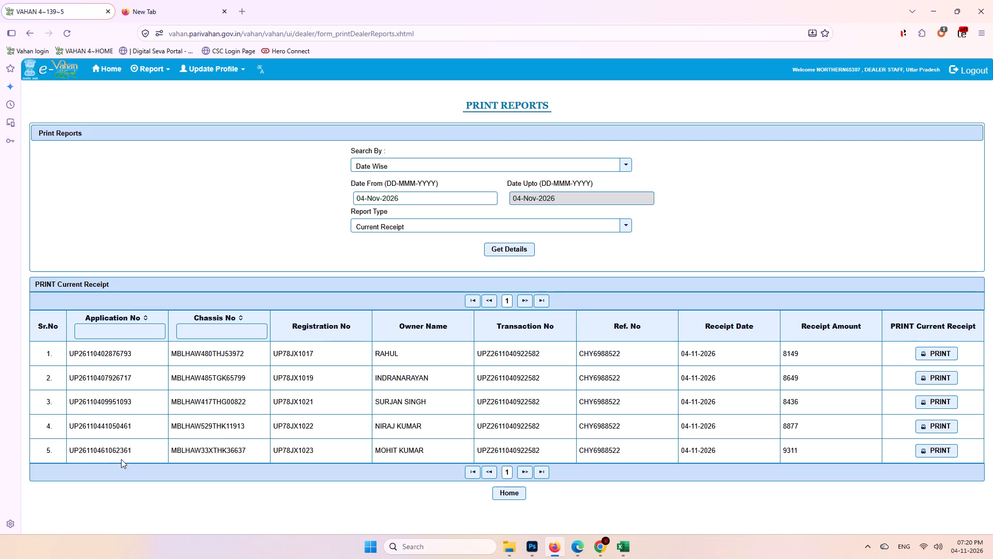
pyautogui.doubleClick(111, 453)
pyautogui.hotkey('ctrl', 'c')
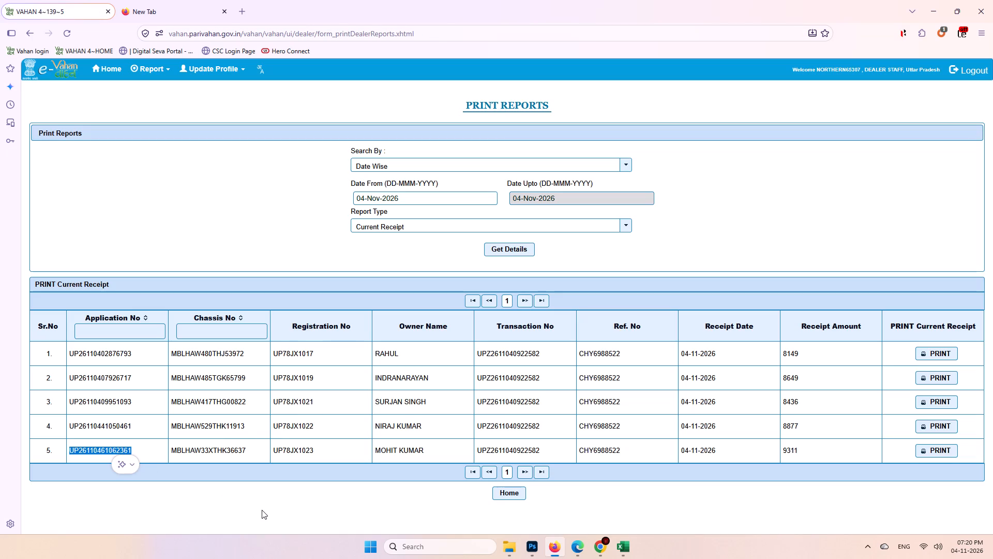
pyautogui.click(337, 499)
pyautogui.click(426, 232)
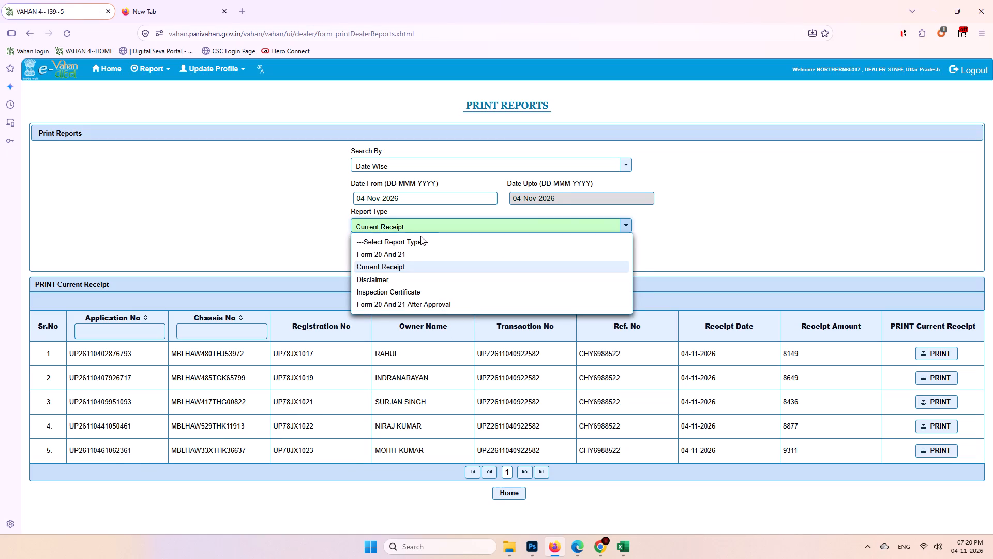
pyautogui.click(403, 278)
pyautogui.click(515, 246)
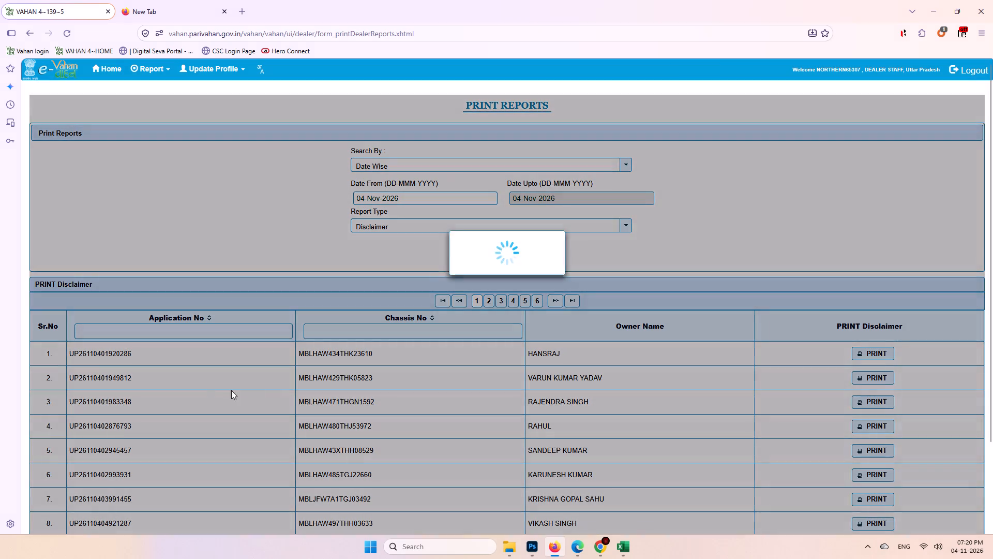
# Filter by the copied application number, save that disclaimer as a PDF in the applicant's RTO Documents2 folder, sorting folders by date modified, and return to the list.
pyautogui.click(156, 328)
pyautogui.hotkey('ctrl', 'v')
pyautogui.click(865, 355)
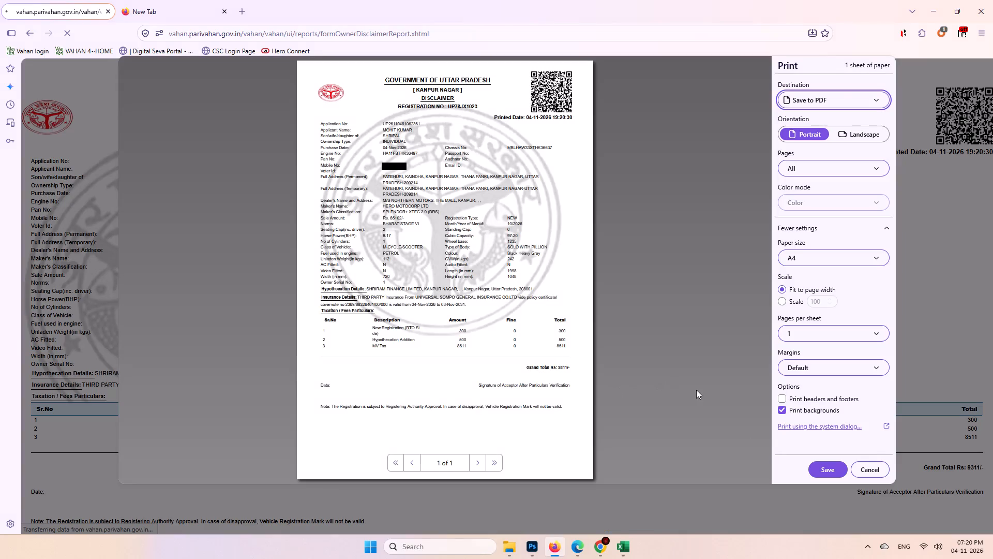
pyautogui.click(836, 473)
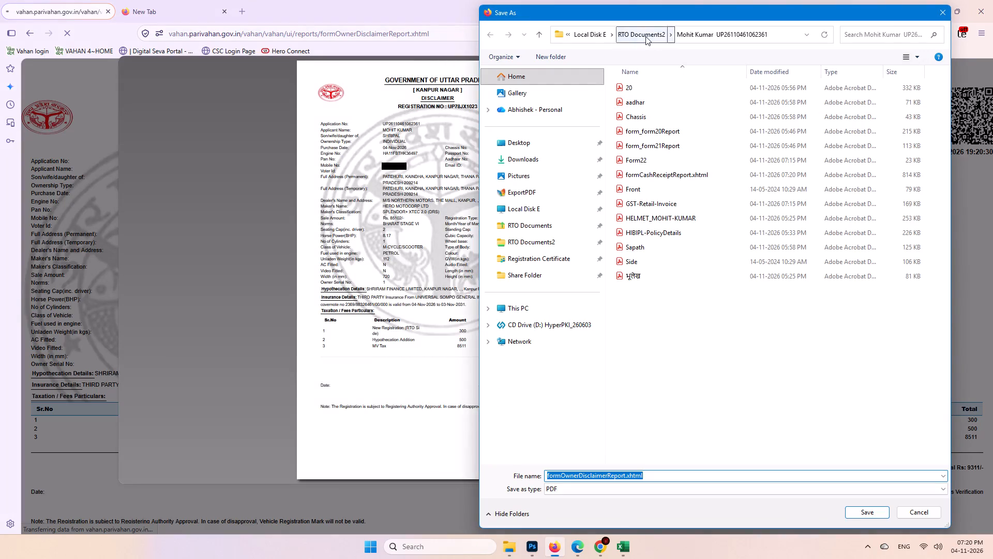
pyautogui.click(645, 36)
pyautogui.scroll(5, 710, 273)
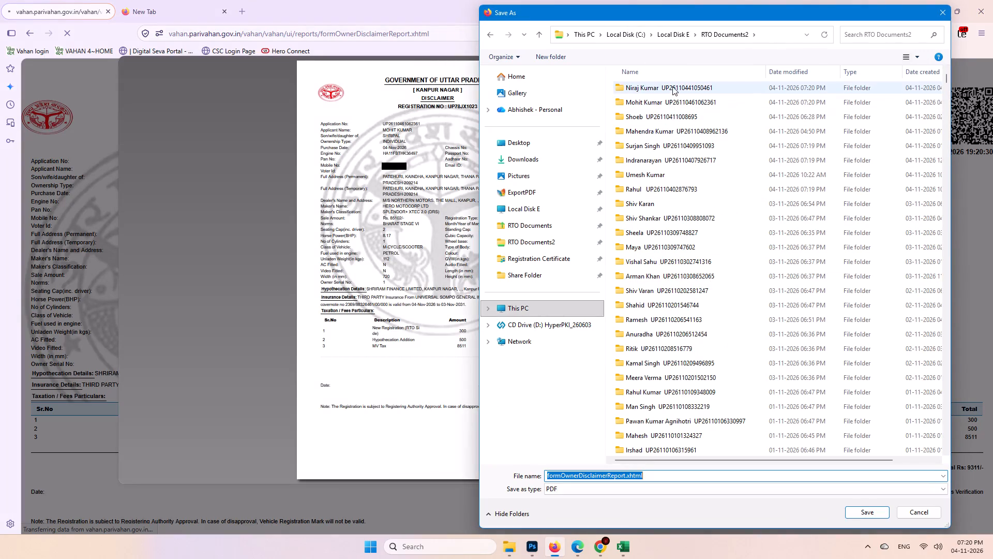
pyautogui.click(786, 74)
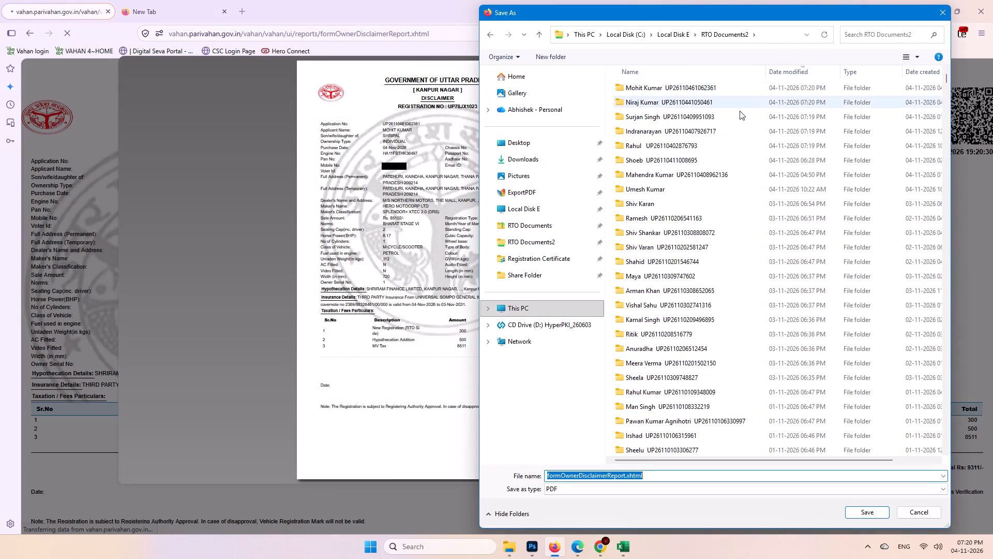
pyautogui.scroll(5, 719, 121)
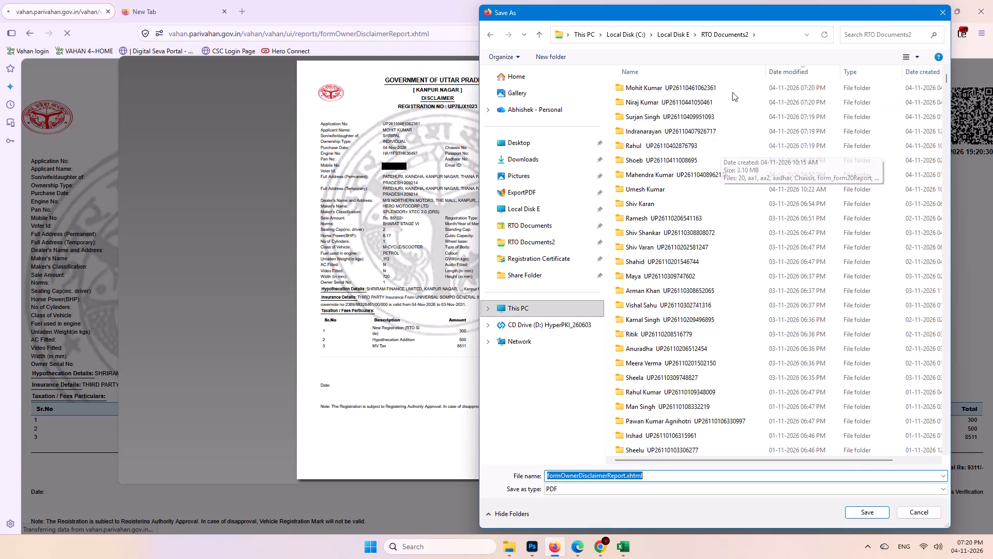
pyautogui.doubleClick(706, 82)
pyautogui.click(862, 510)
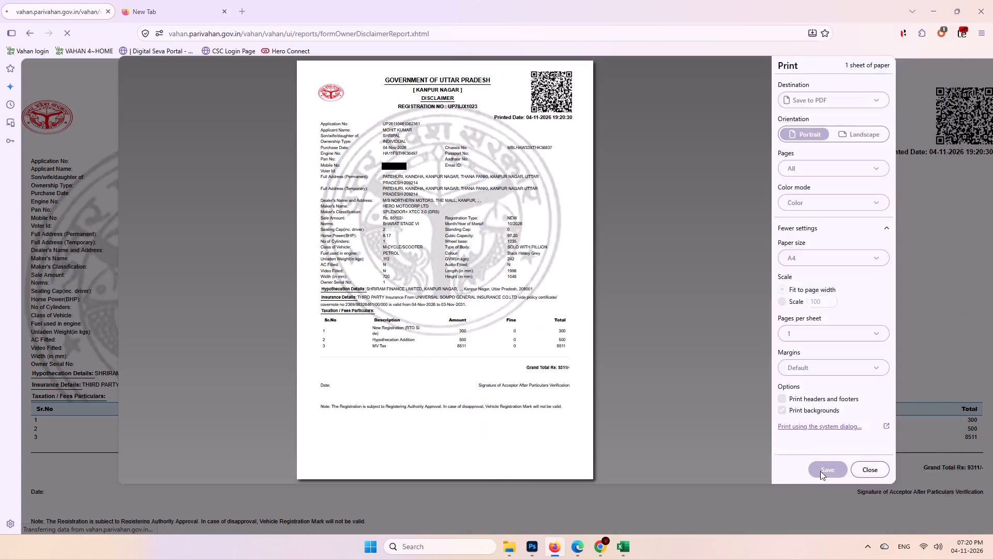
pyautogui.scroll(5, 630, 334)
pyautogui.click(393, 73)
pyautogui.scroll(5, 358, 256)
pyautogui.click(184, 330)
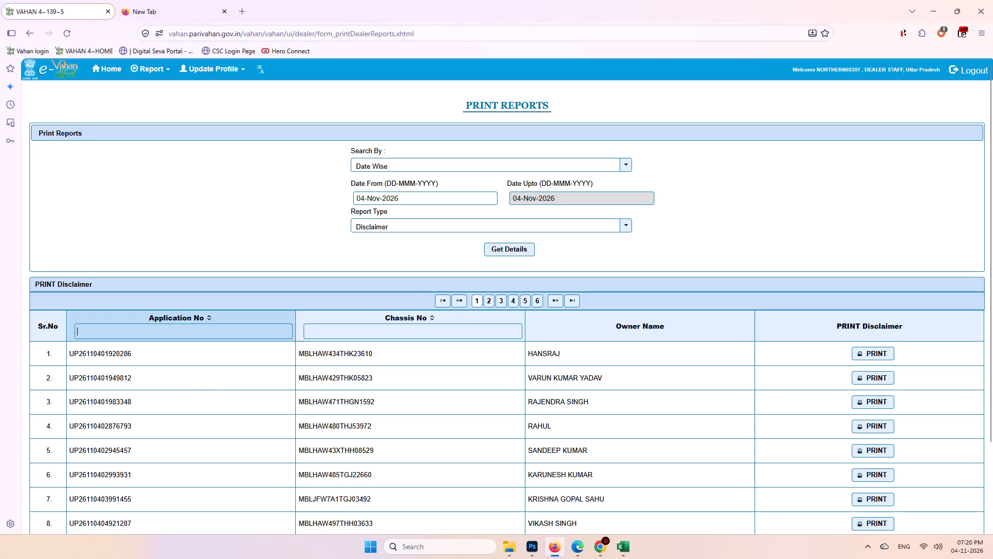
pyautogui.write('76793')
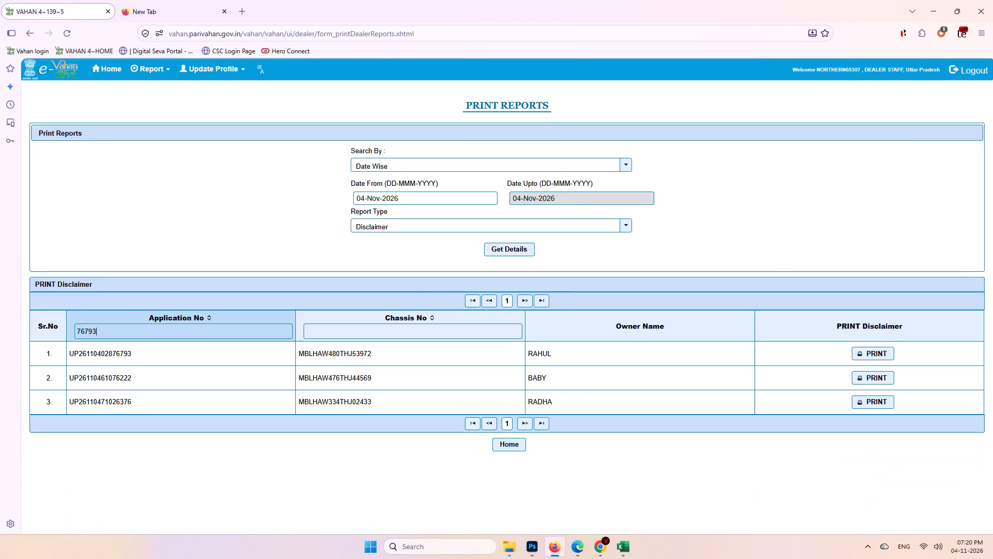
pyautogui.click(861, 362)
pyautogui.click(863, 355)
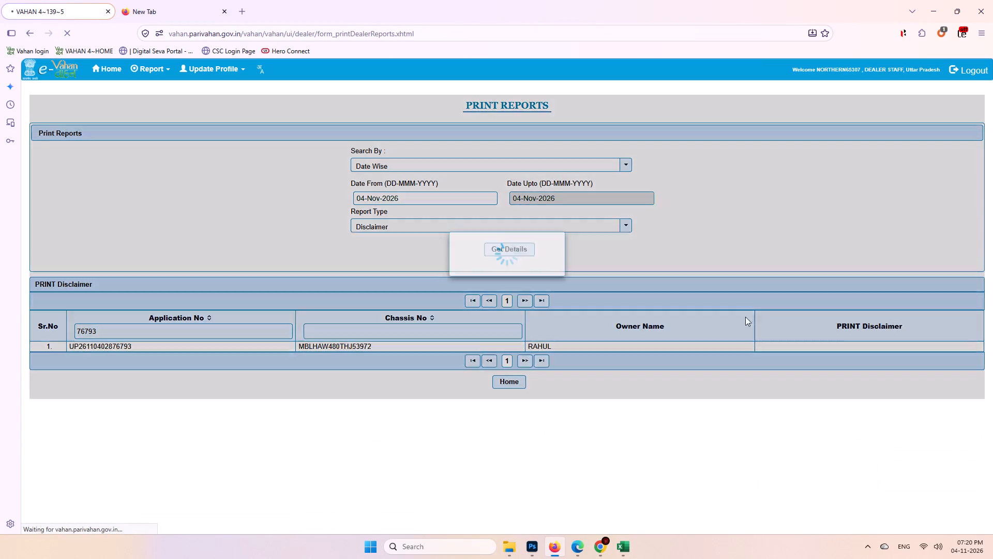
pyautogui.click(818, 465)
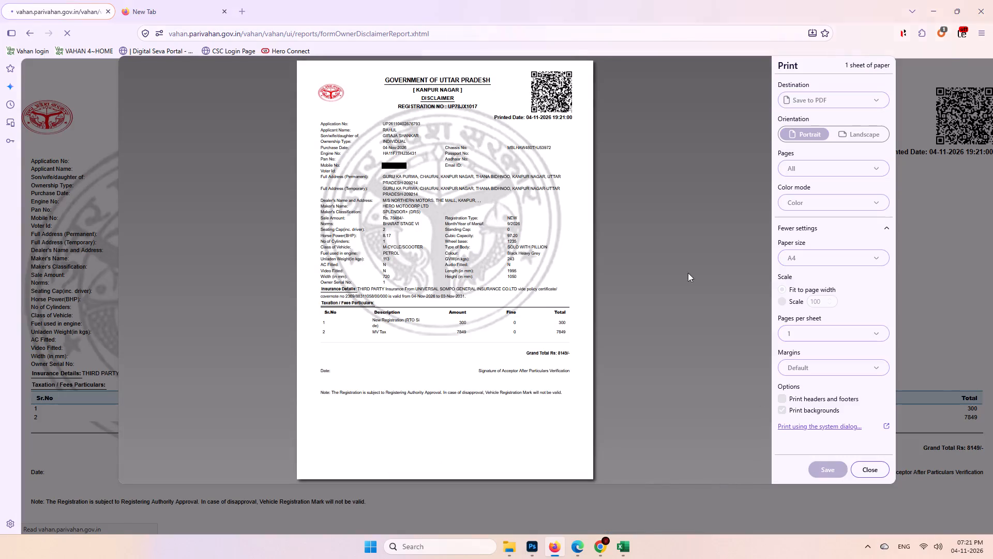
pyautogui.click(649, 35)
pyautogui.scroll(5, 650, 126)
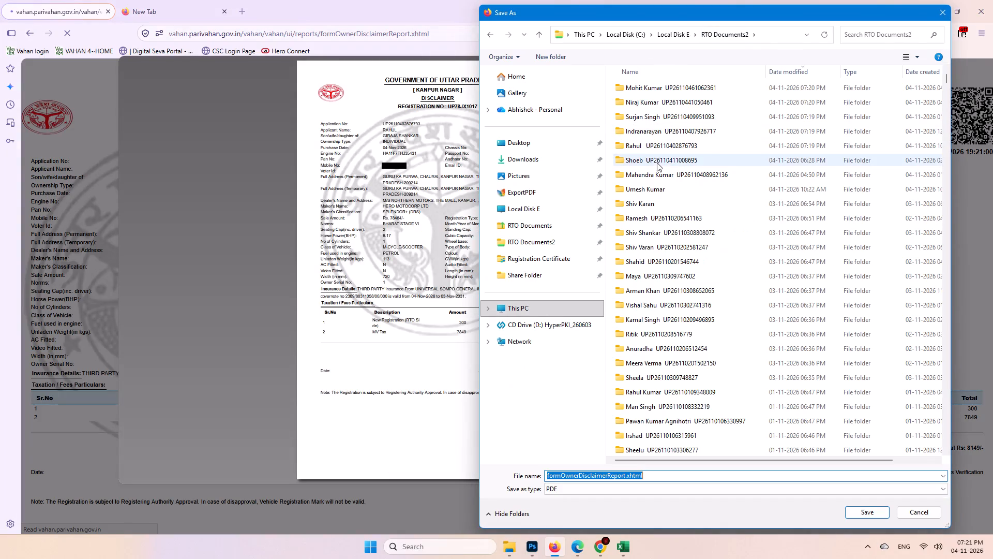
pyautogui.doubleClick(710, 142)
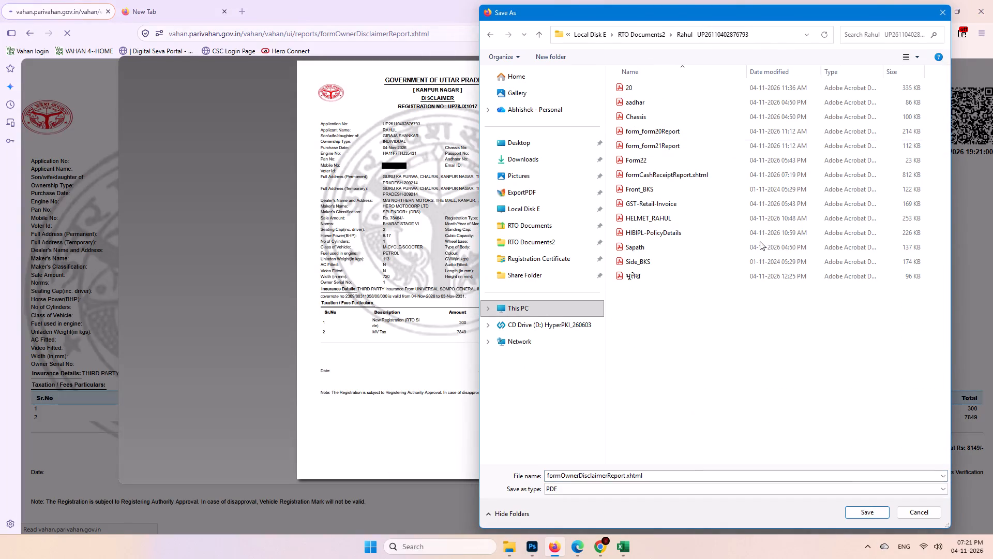
pyautogui.click(861, 506)
pyautogui.scroll(5, 645, 373)
pyautogui.click(367, 68)
# Filter application numbers by 671, save that disclaimer as a PDF in the matching applicant's RTO Documents2 folder, and return to the list.
pyautogui.scroll(5, 306, 300)
pyautogui.click(197, 335)
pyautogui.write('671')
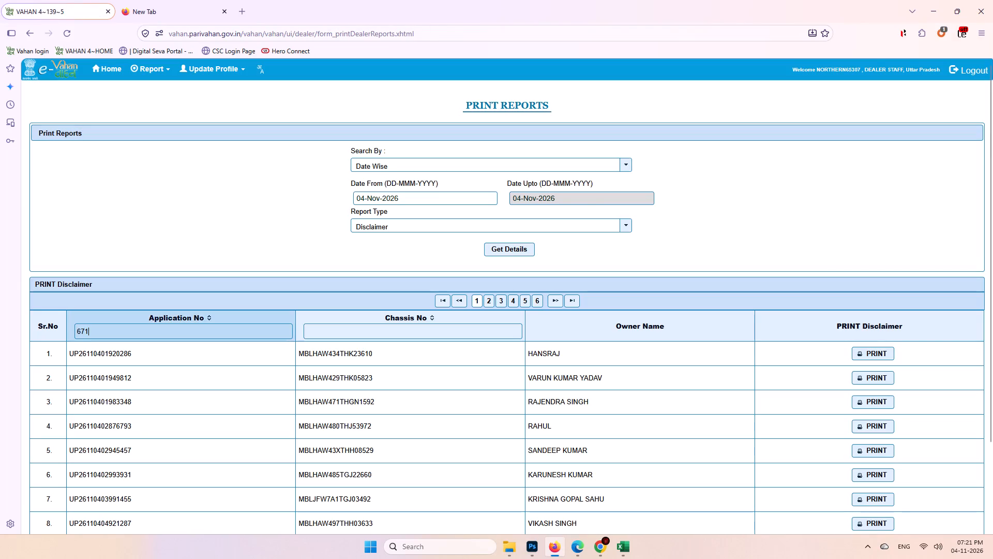
pyautogui.click(858, 350)
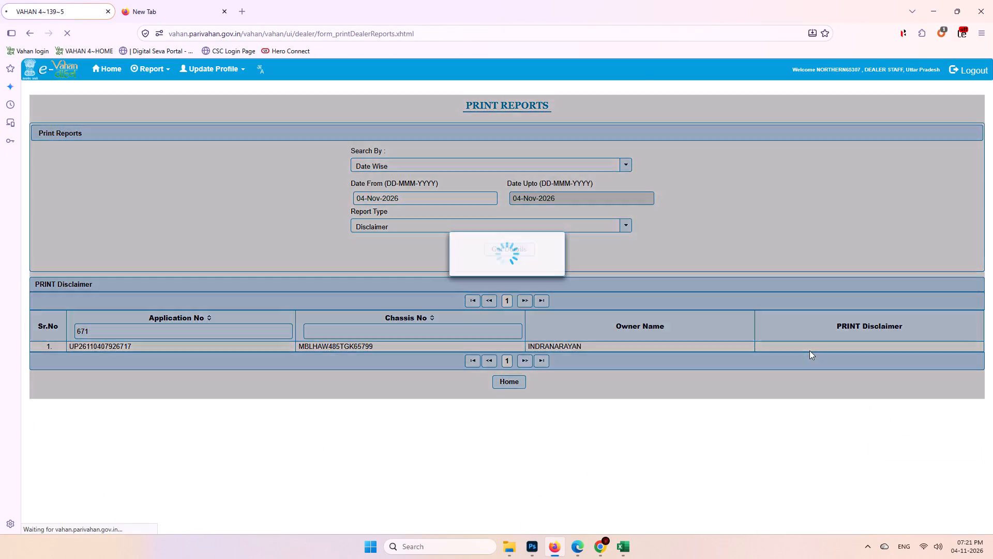
pyautogui.click(817, 461)
pyautogui.click(818, 463)
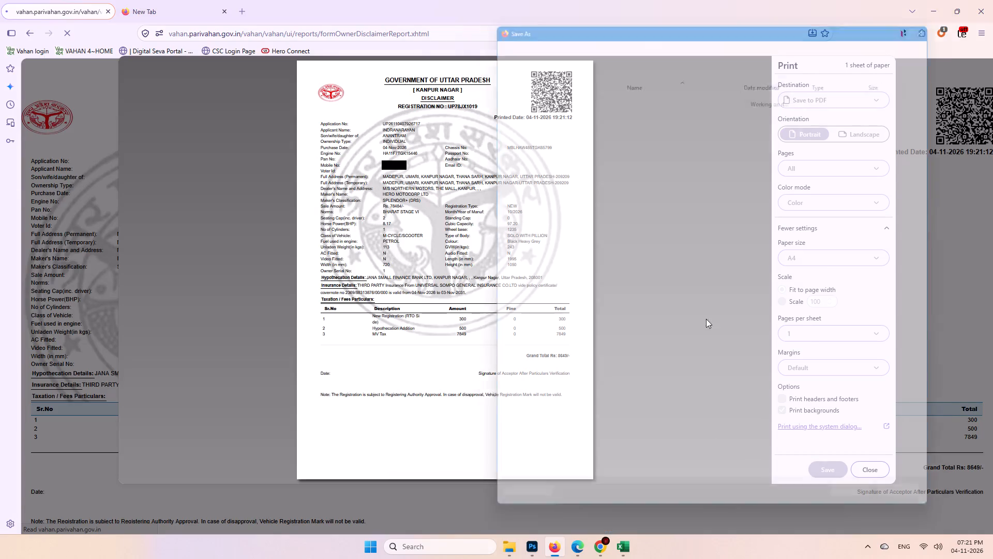
pyautogui.click(651, 32)
pyautogui.scroll(1, 701, 257)
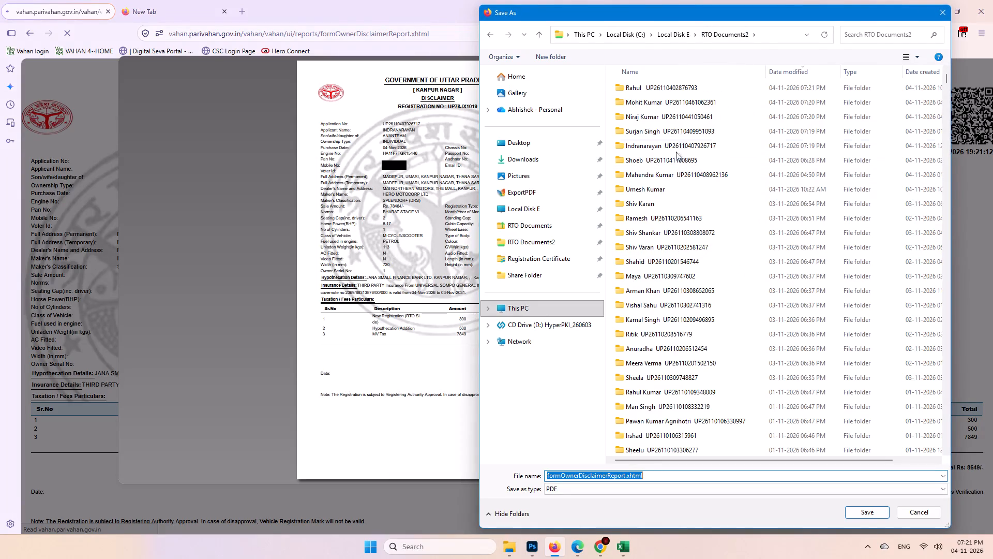
pyautogui.doubleClick(712, 144)
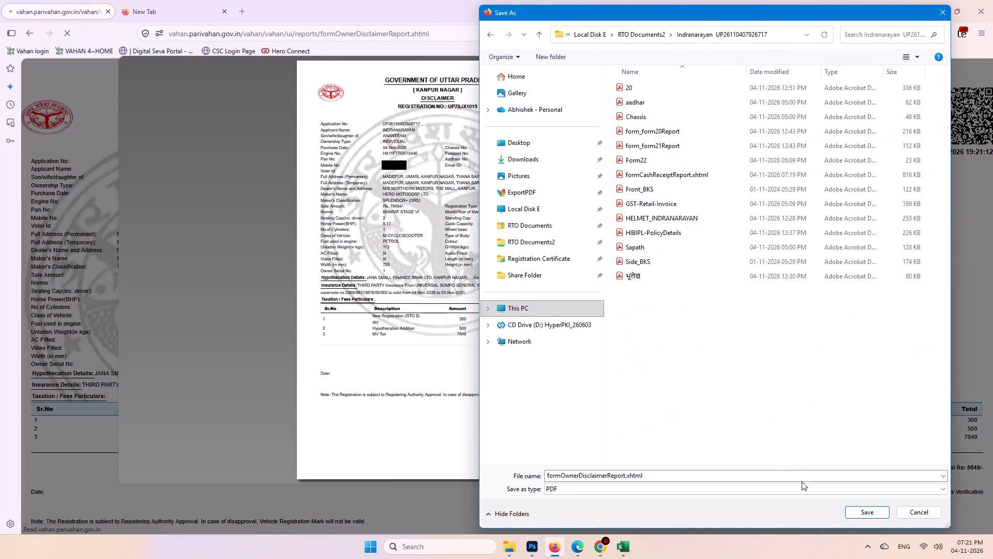
pyautogui.click(853, 514)
pyautogui.scroll(5, 630, 331)
pyautogui.click(378, 72)
# Filter application numbers by 1093, save that disclaimer as a PDF in the matching applicant's RTO Documents2 folder, and return to the list.
pyautogui.scroll(5, 338, 267)
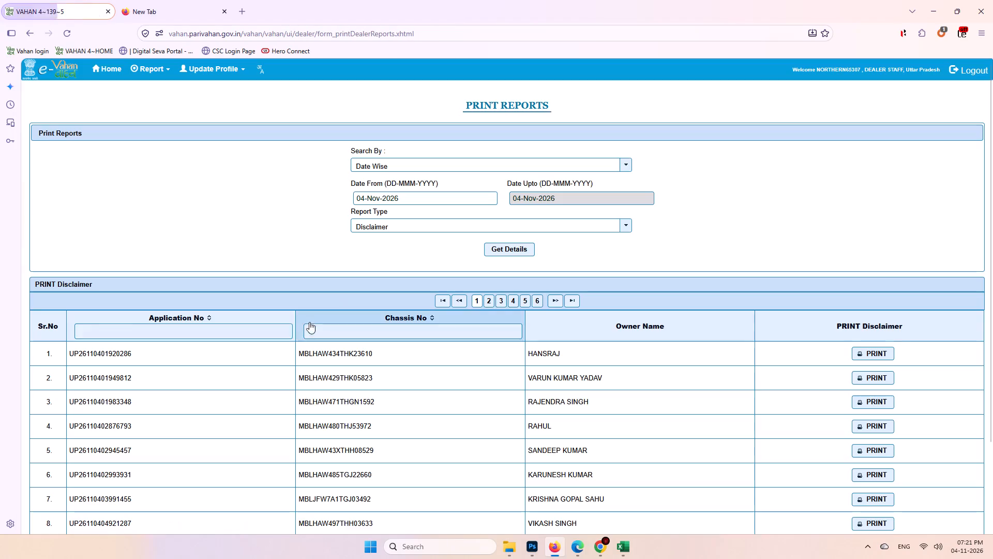
pyautogui.click(265, 334)
pyautogui.press('End')
pyautogui.press('Insert')
pyautogui.press('pageup')
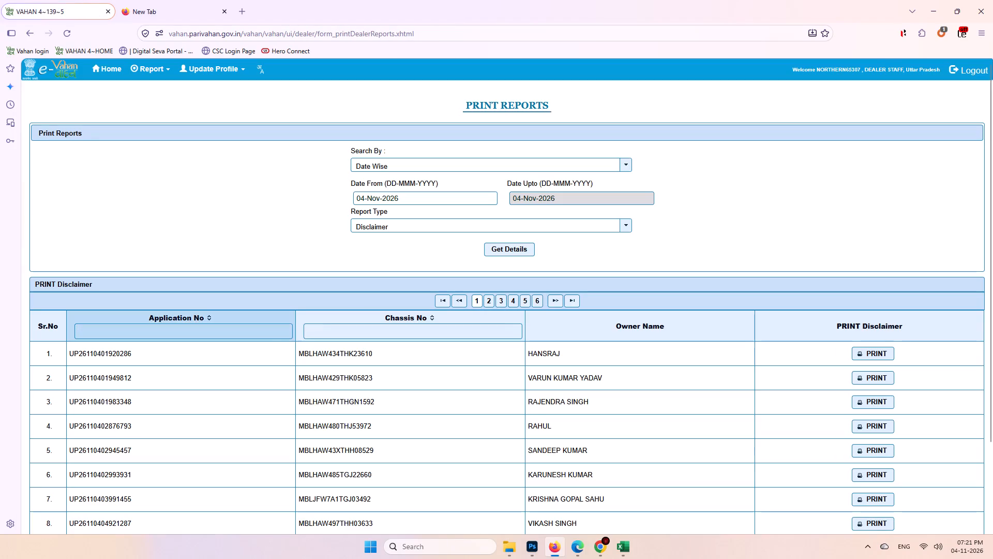
pyautogui.press('End')
pyautogui.press('Insert')
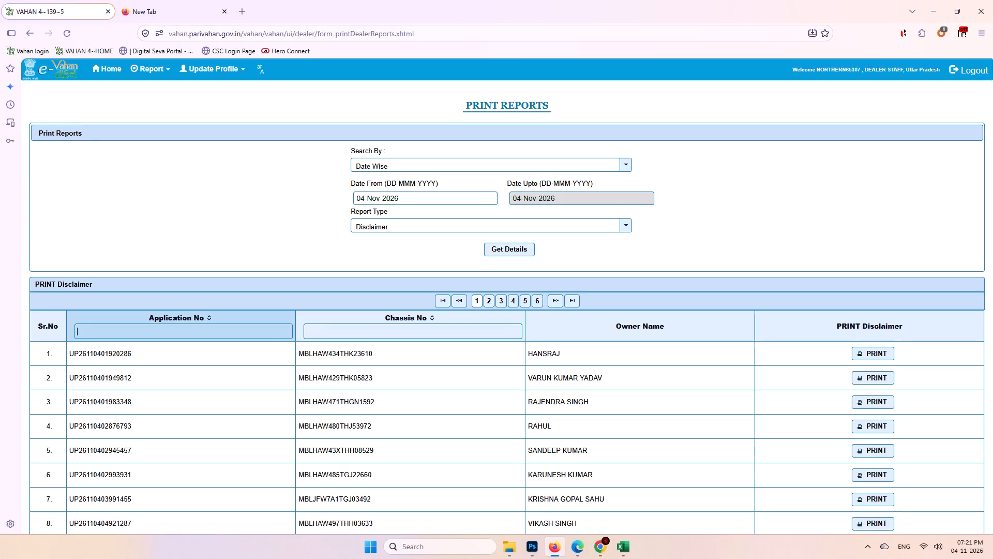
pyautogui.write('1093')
pyautogui.click(868, 352)
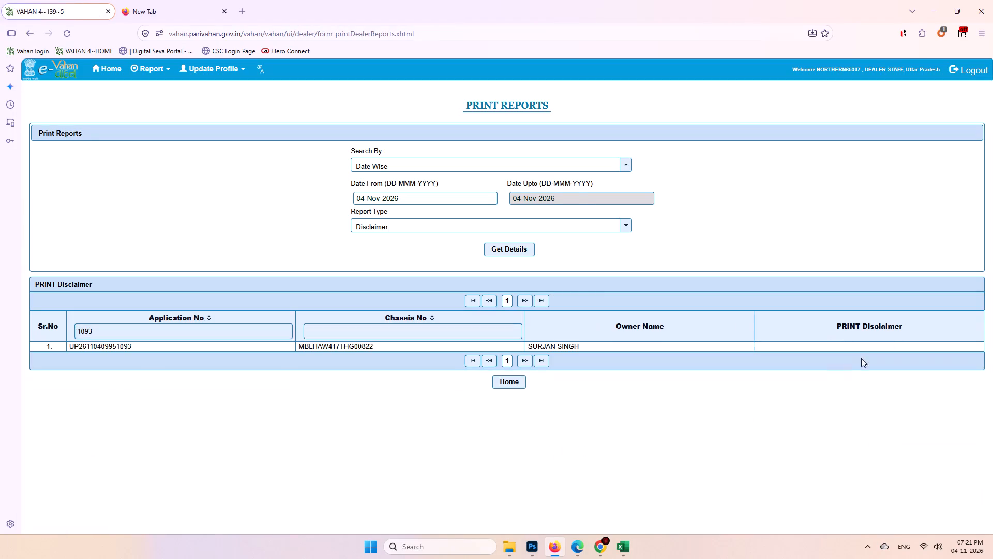
pyautogui.click(815, 463)
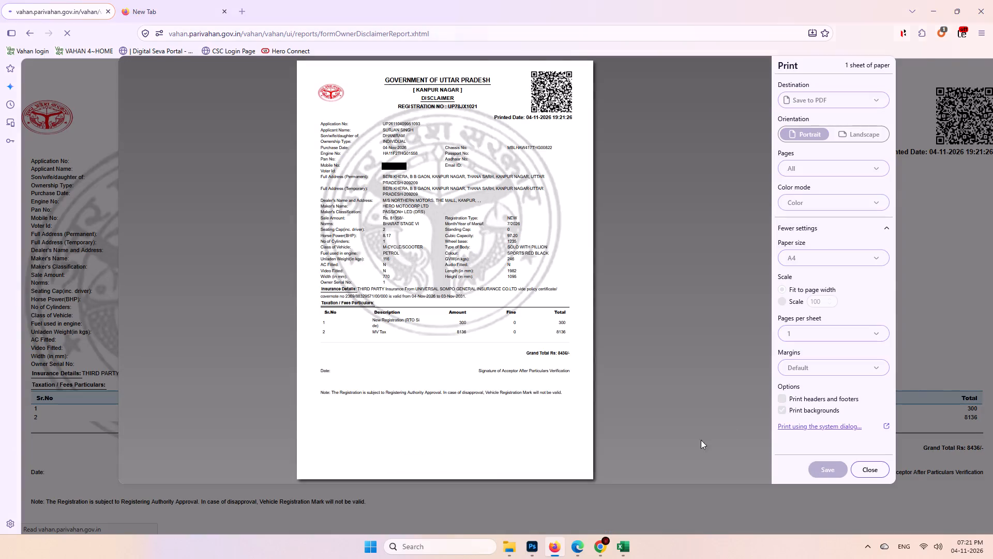
pyautogui.click(648, 30)
pyautogui.scroll(6, 661, 234)
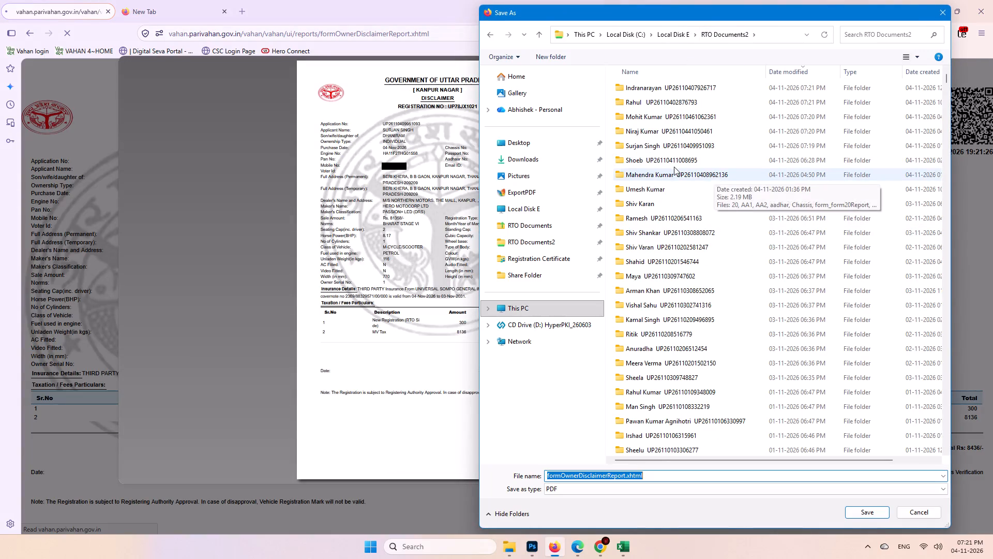
pyautogui.doubleClick(712, 142)
pyautogui.click(861, 511)
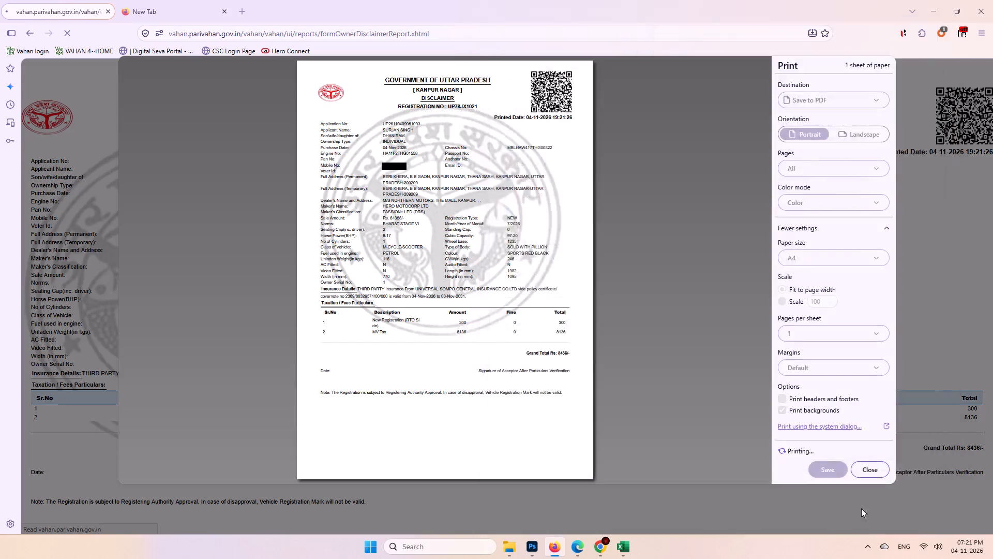
pyautogui.scroll(6, 645, 320)
pyautogui.click(386, 73)
pyautogui.scroll(5, 364, 267)
pyautogui.click(207, 338)
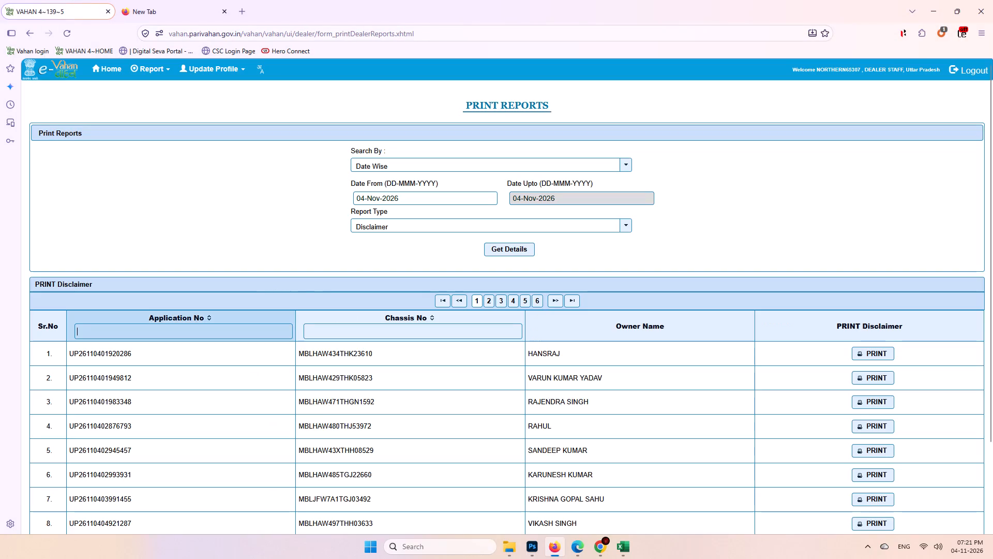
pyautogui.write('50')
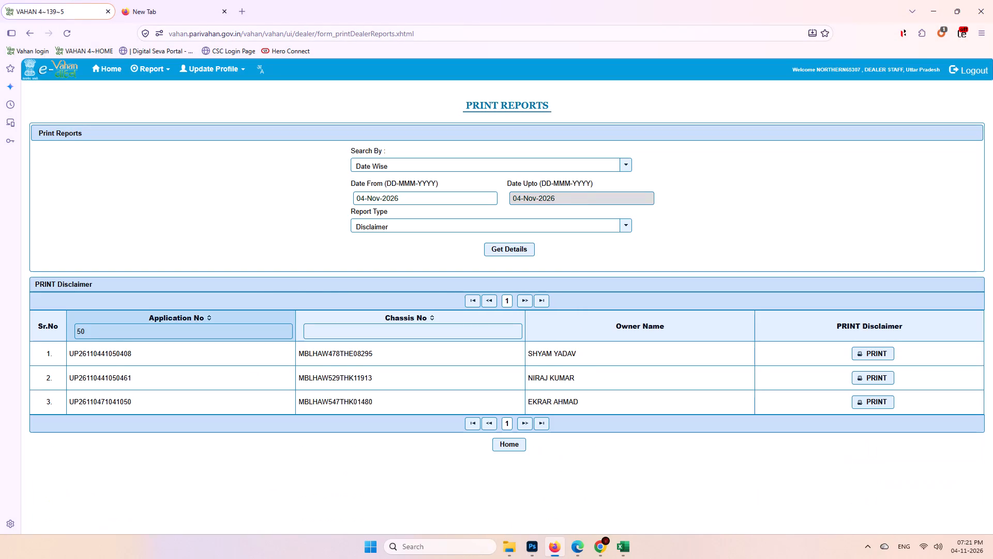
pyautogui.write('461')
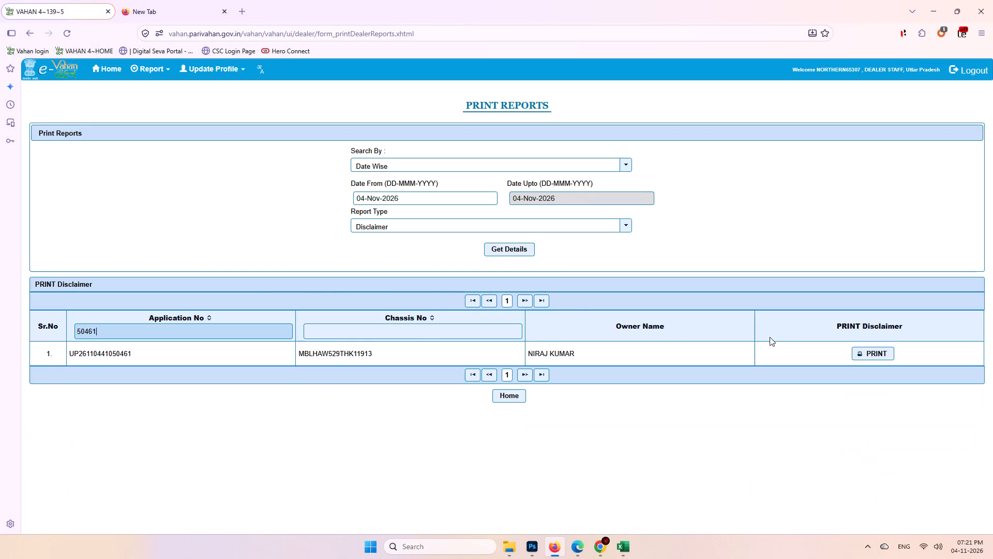
pyautogui.click(862, 351)
pyautogui.click(817, 469)
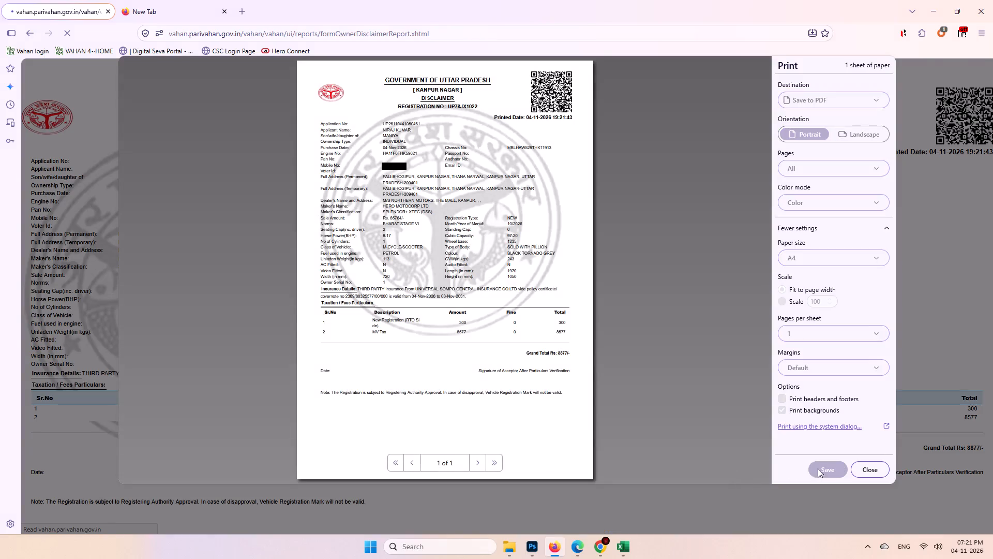
pyautogui.click(641, 33)
pyautogui.scroll(5, 682, 251)
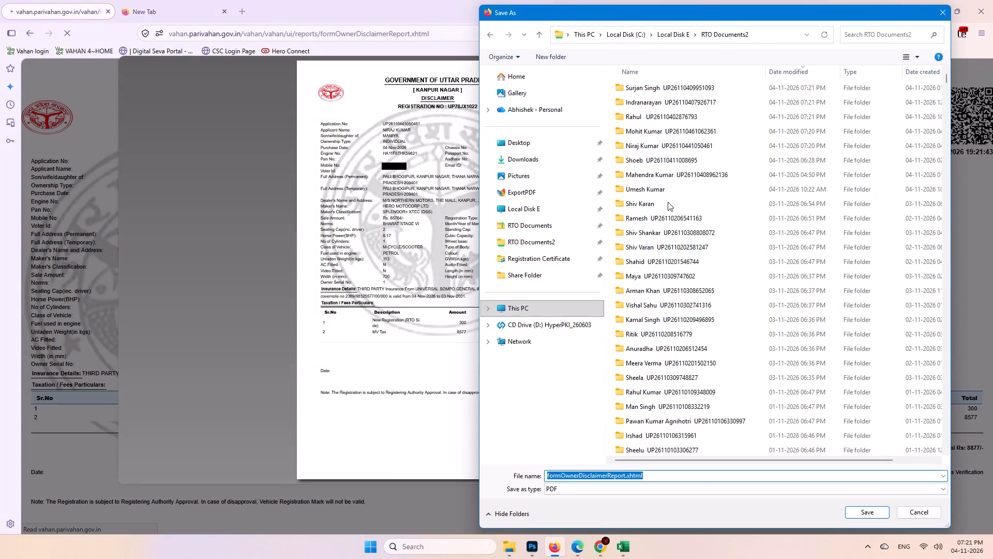
pyautogui.click(680, 146)
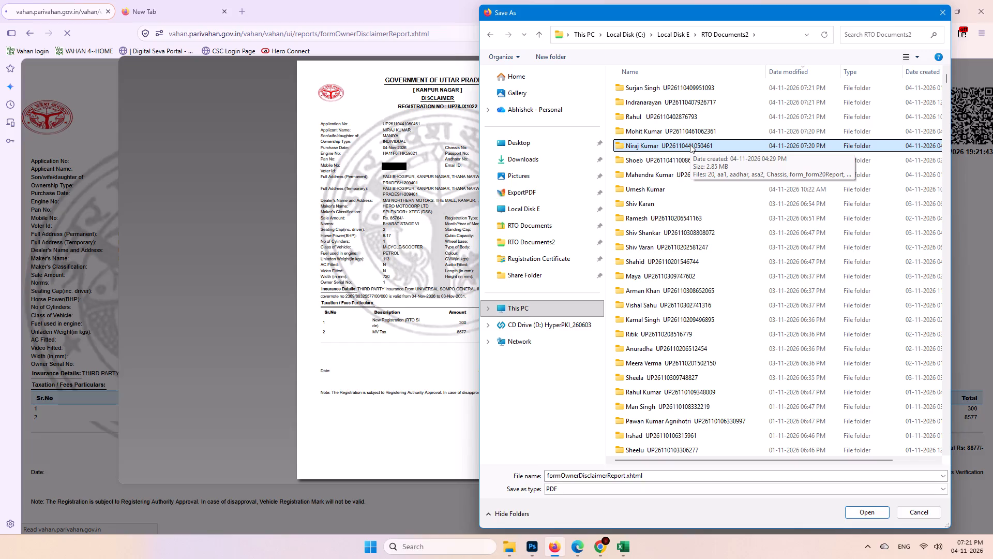
pyautogui.doubleClick(690, 144)
pyautogui.scroll(3, 798, 470)
pyautogui.click(862, 511)
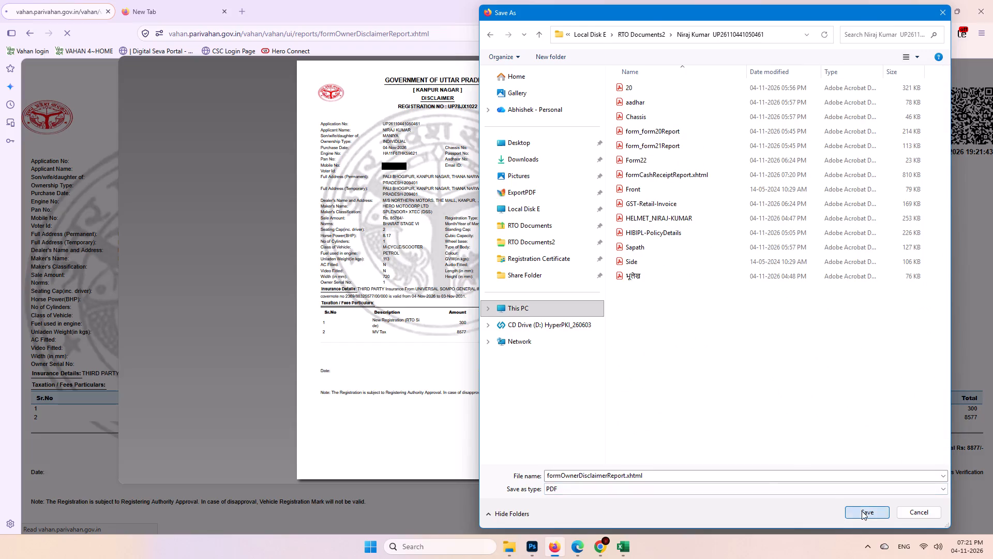
# Return to the disclaimer list and filter application numbers by 62361.
pyautogui.scroll(5, 570, 251)
pyautogui.click(372, 69)
pyautogui.scroll(6, 357, 237)
pyautogui.click(237, 335)
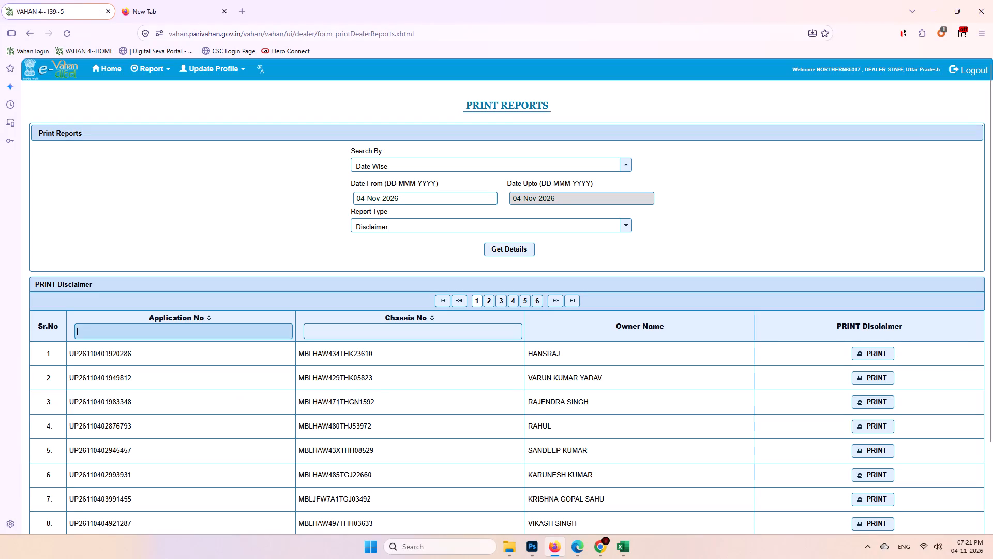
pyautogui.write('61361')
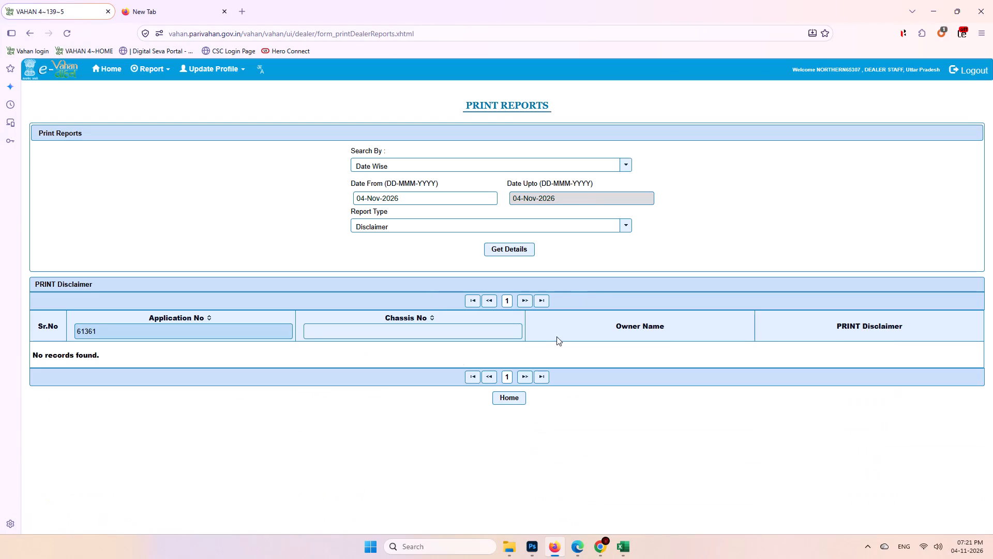
pyautogui.doubleClick(162, 333)
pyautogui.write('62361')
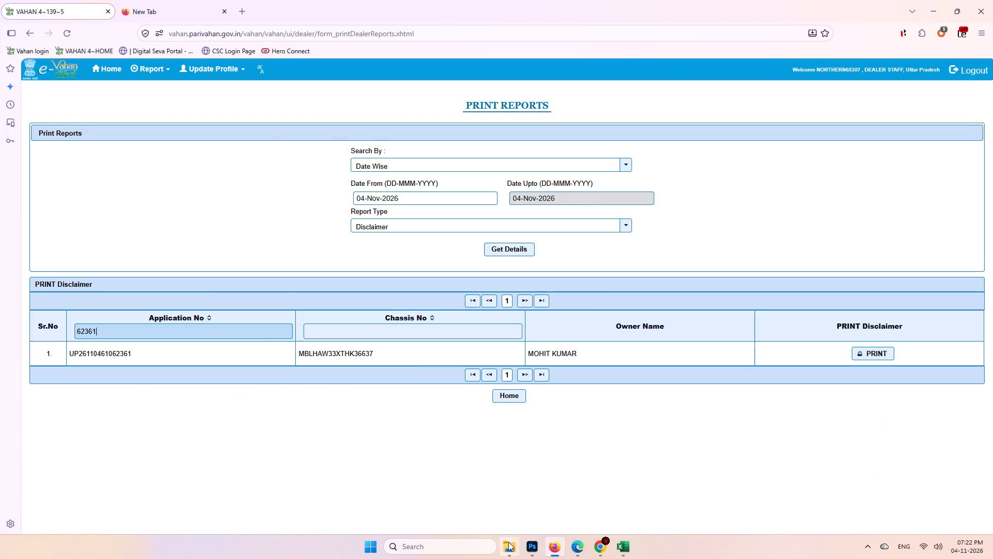
pyautogui.click(508, 542)
pyautogui.scroll(4, 413, 332)
pyautogui.click(333, 28)
pyautogui.scroll(5, 273, 140)
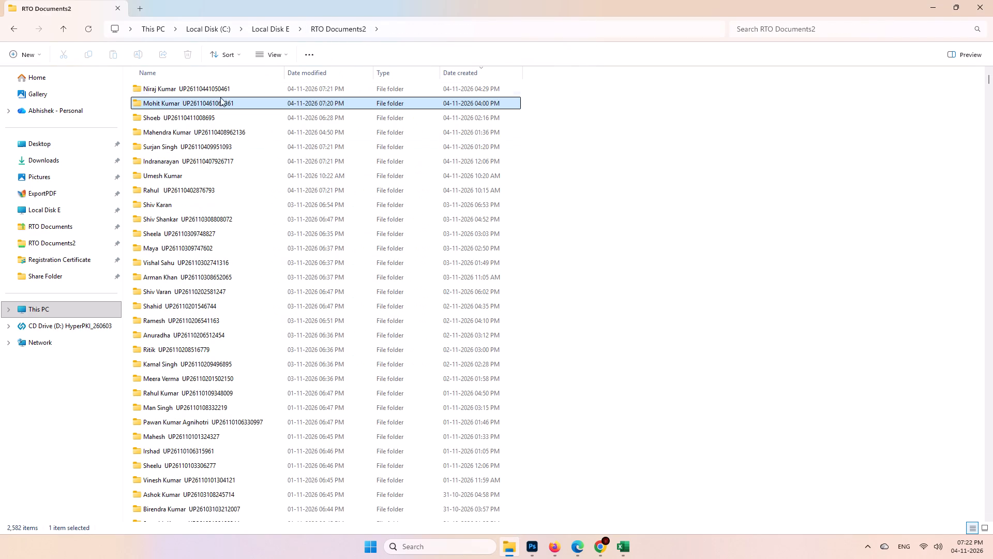
pyautogui.doubleClick(207, 105)
pyautogui.click(526, 394)
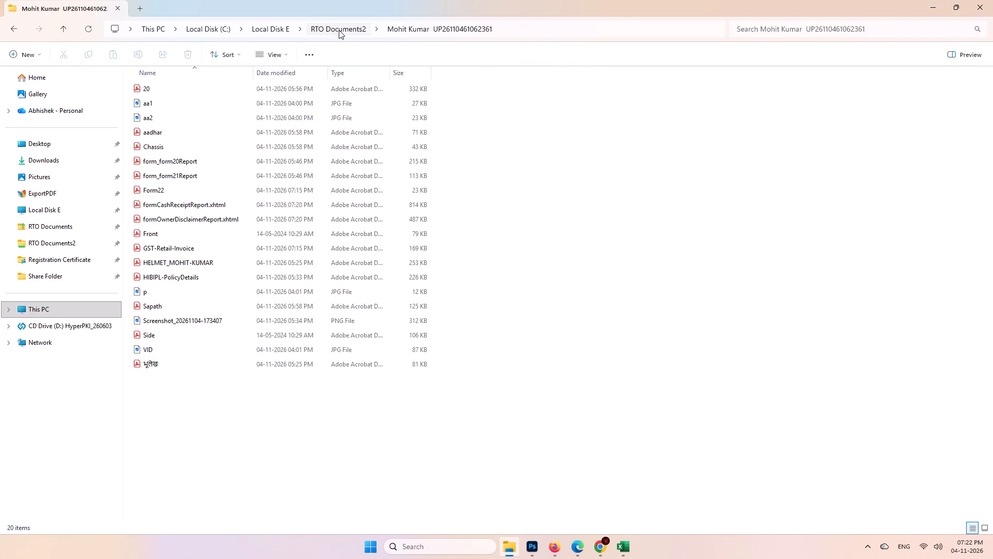
pyautogui.click(338, 30)
pyautogui.scroll(6, 493, 328)
# Switch to the browser, open Hero Connect and sign in with the saved dealer login.
pyautogui.click(553, 554)
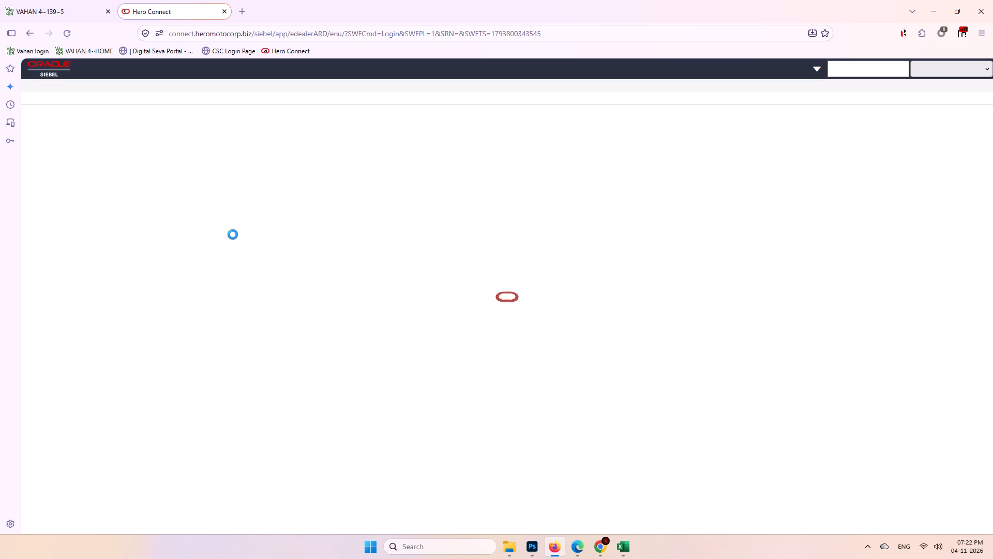
pyautogui.click(279, 48)
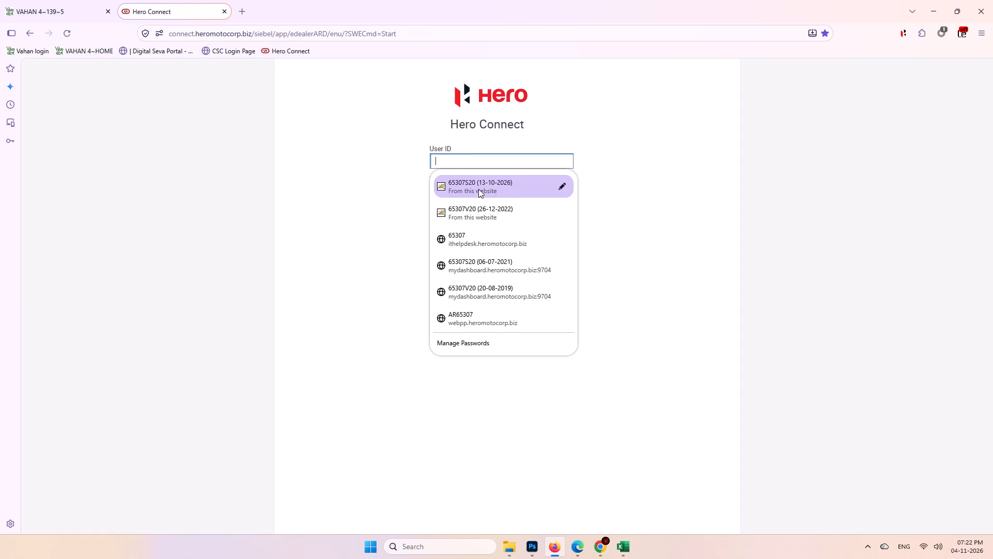
pyautogui.click(503, 184)
pyautogui.click(502, 221)
pyautogui.click(498, 247)
pyautogui.click(506, 234)
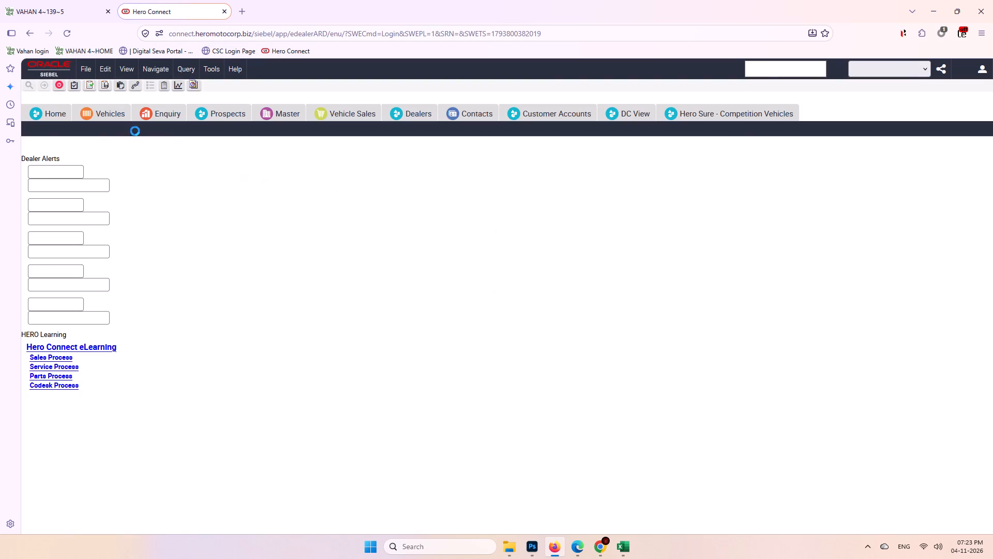
pyautogui.click(115, 111)
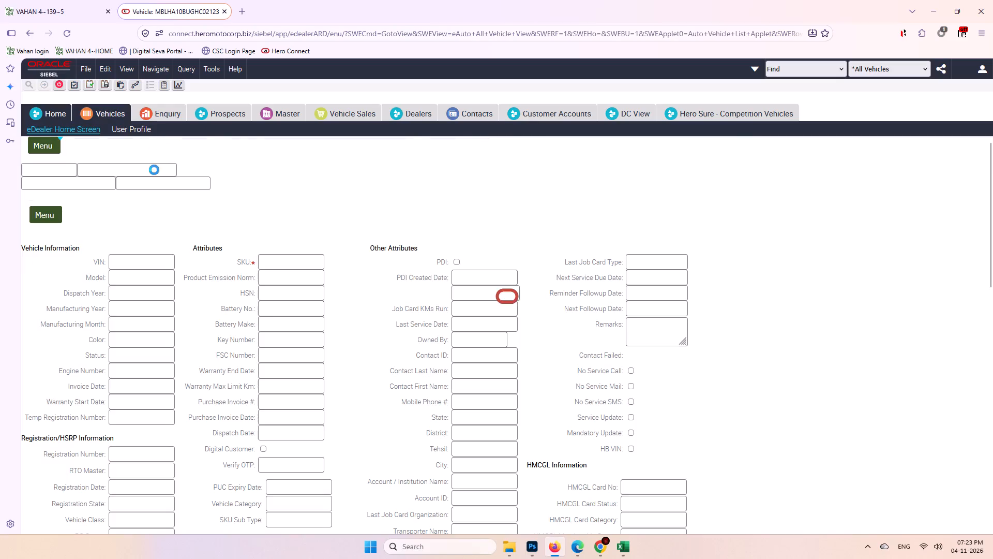
pyautogui.click(78, 153)
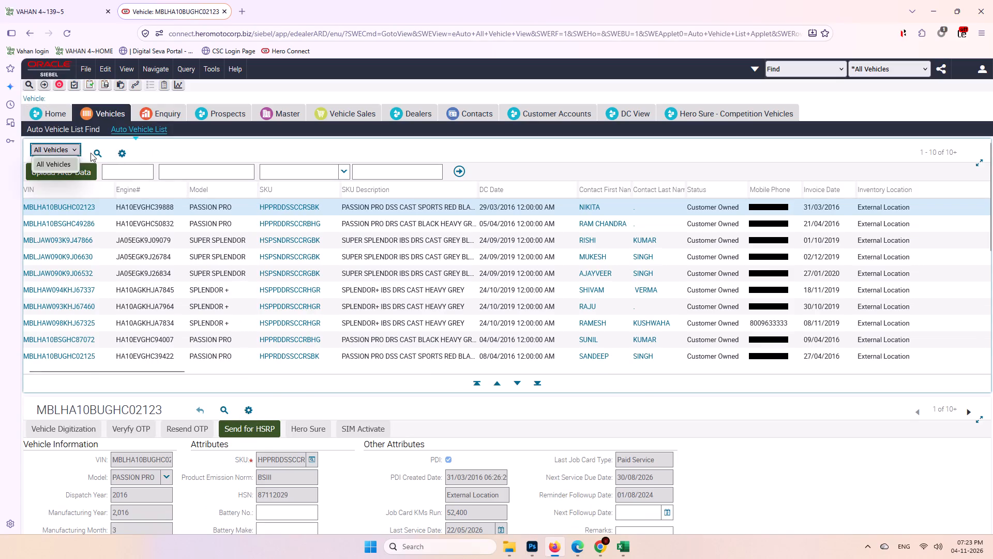
pyautogui.click(98, 151)
pyautogui.hotkey('ctrl', 'v')
pyautogui.press('Return')
pyautogui.click(76, 0)
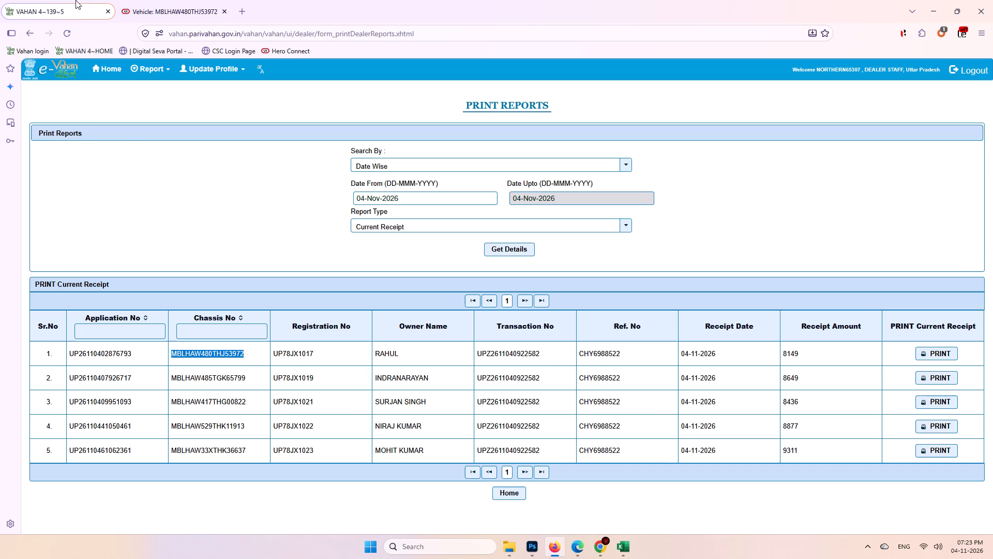
pyautogui.doubleClick(300, 355)
pyautogui.hotkey('ctrl', 'c')
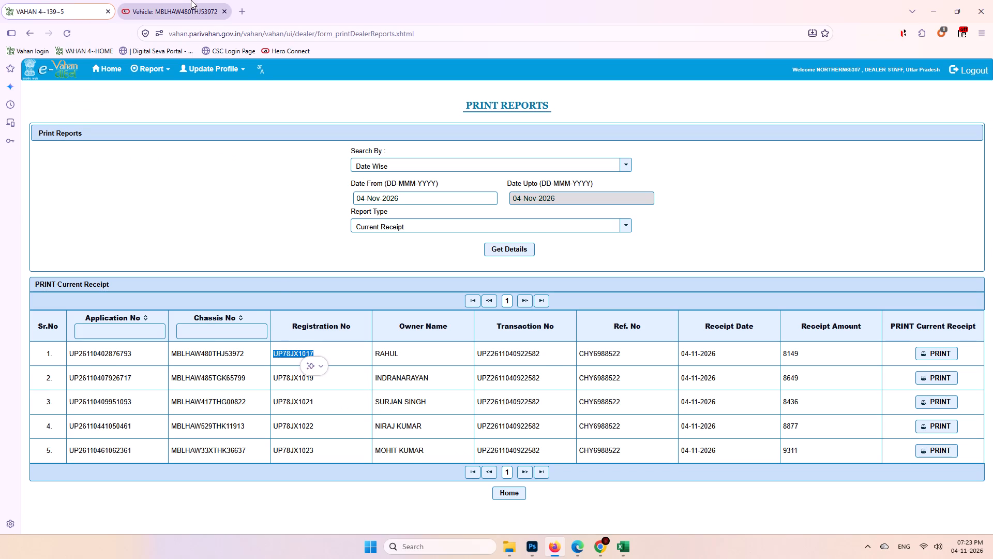
pyautogui.click(194, 0)
pyautogui.scroll(-1, 193, 468)
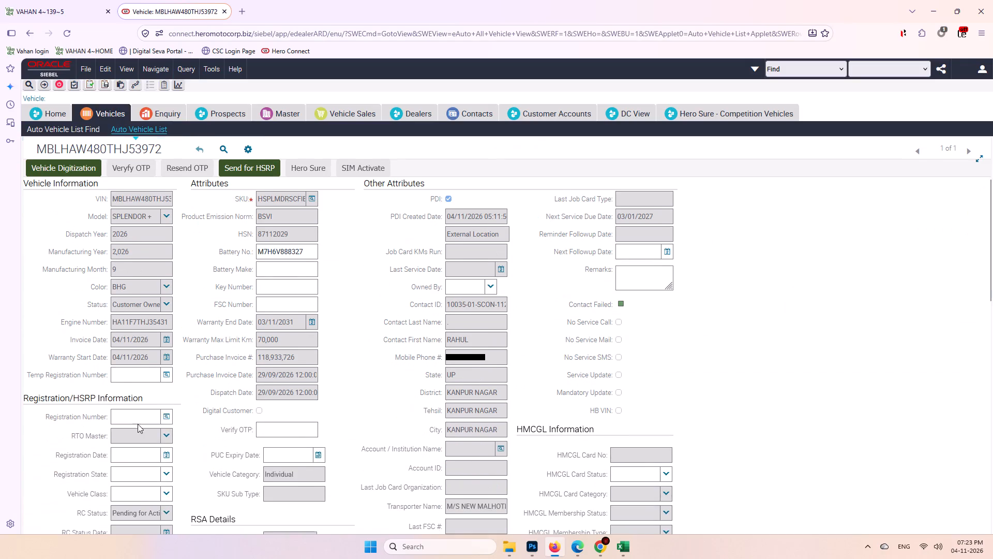
pyautogui.click(138, 424)
pyautogui.hotkey('ctrl', 'v')
pyautogui.click(164, 452)
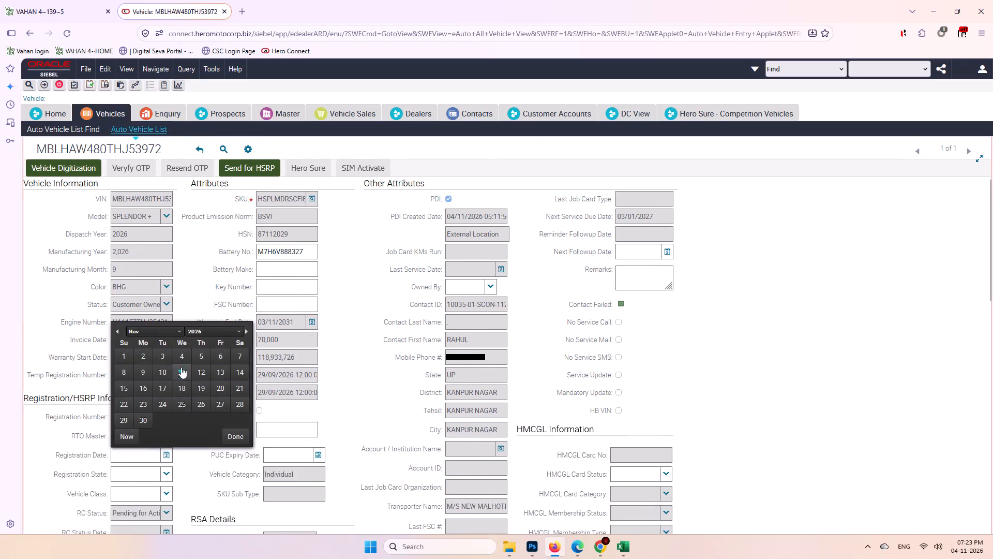
pyautogui.click(183, 356)
pyautogui.click(163, 469)
pyautogui.click(141, 308)
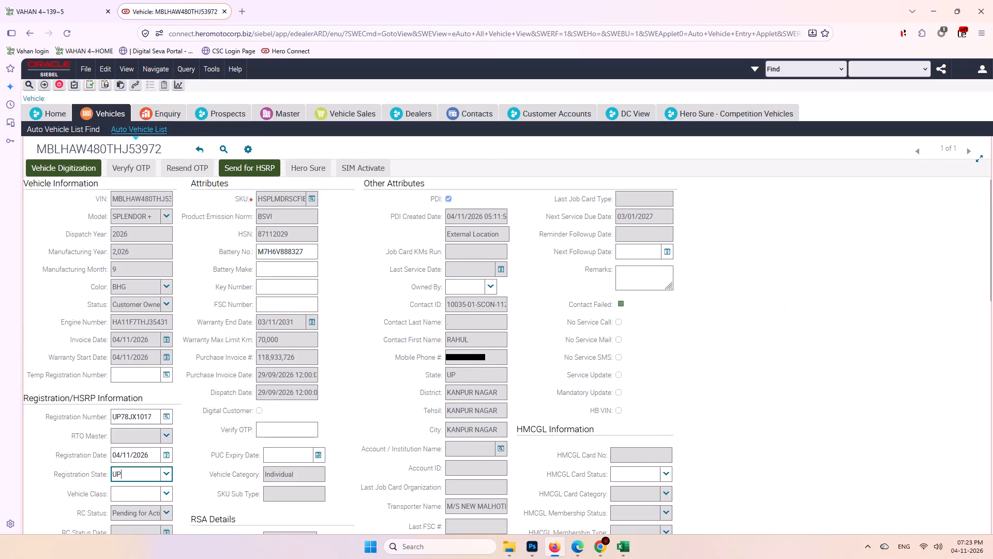
pyautogui.click(165, 498)
pyautogui.click(143, 449)
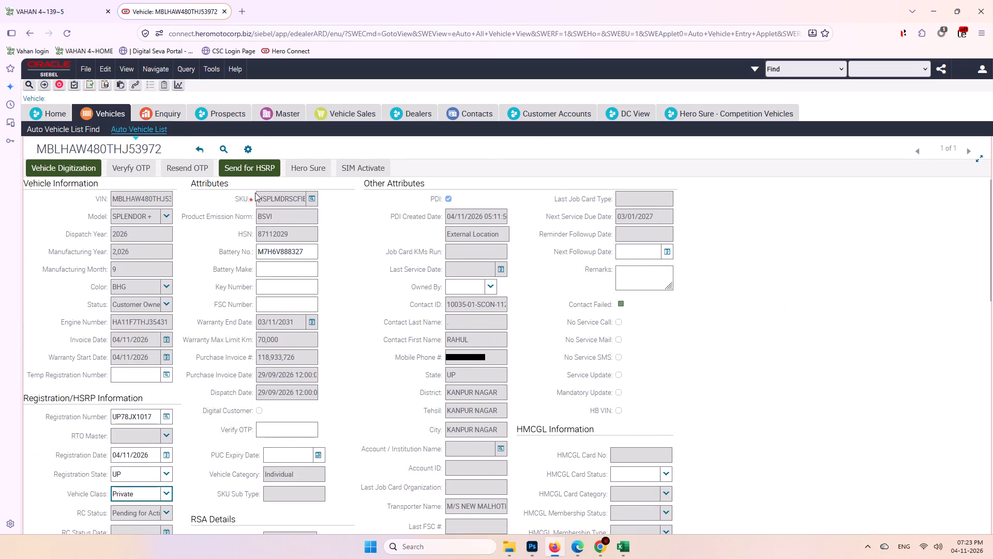
pyautogui.click(262, 170)
pyautogui.click(77, 0)
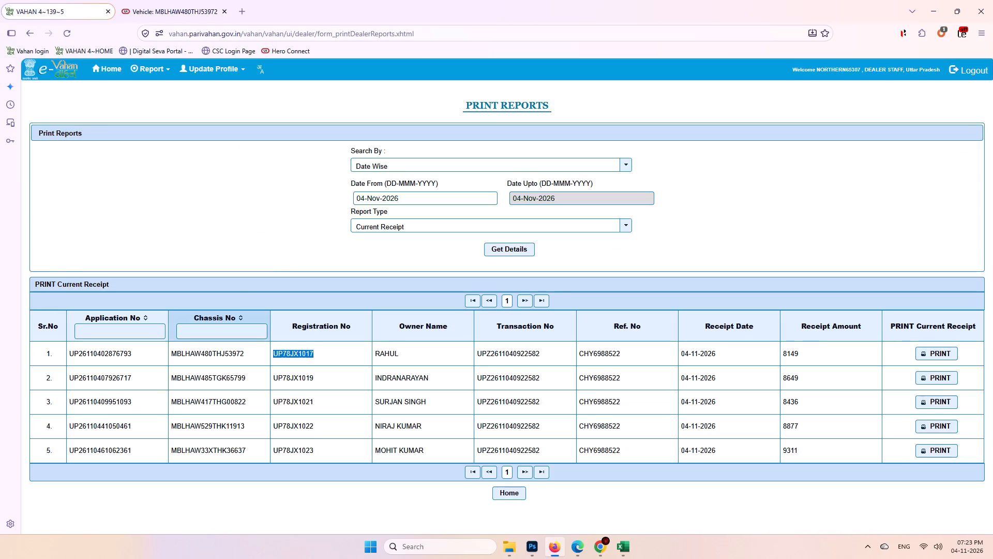
pyautogui.doubleClick(217, 375)
pyautogui.hotkey('ctrl', 'c')
pyautogui.click(191, 0)
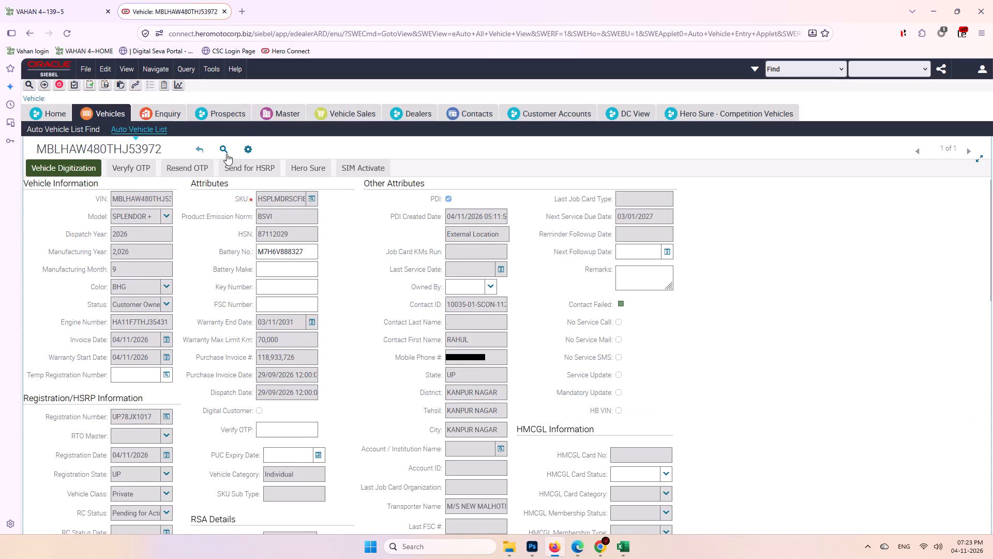
pyautogui.click(227, 149)
pyautogui.hotkey('ctrl', 'v')
pyautogui.press('Return')
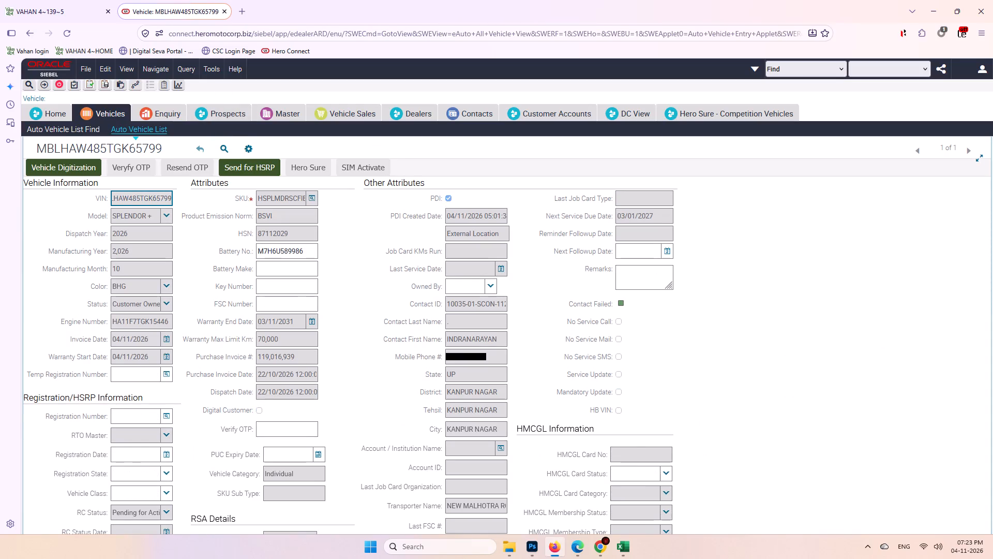
pyautogui.click(69, 0)
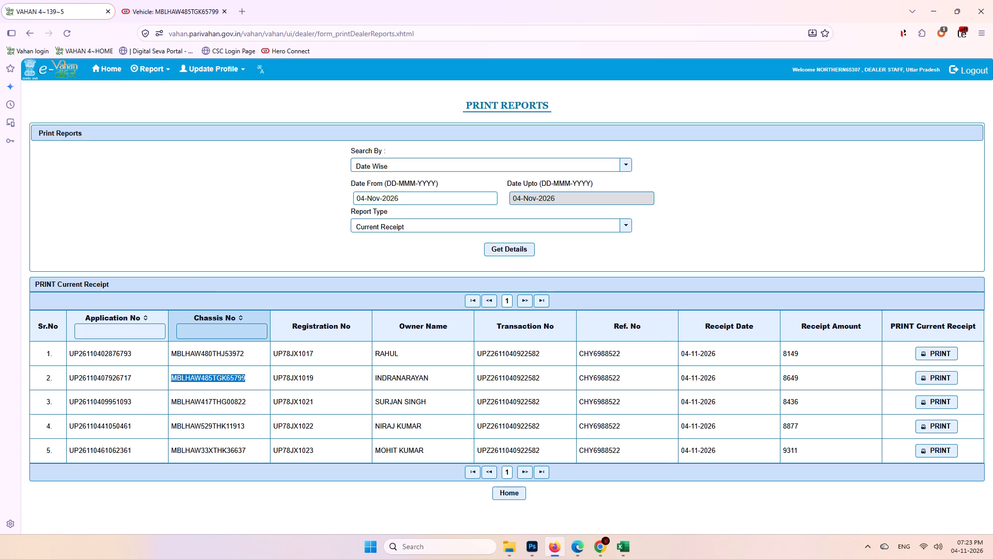
pyautogui.doubleClick(302, 374)
pyautogui.hotkey('ctrl', 'c')
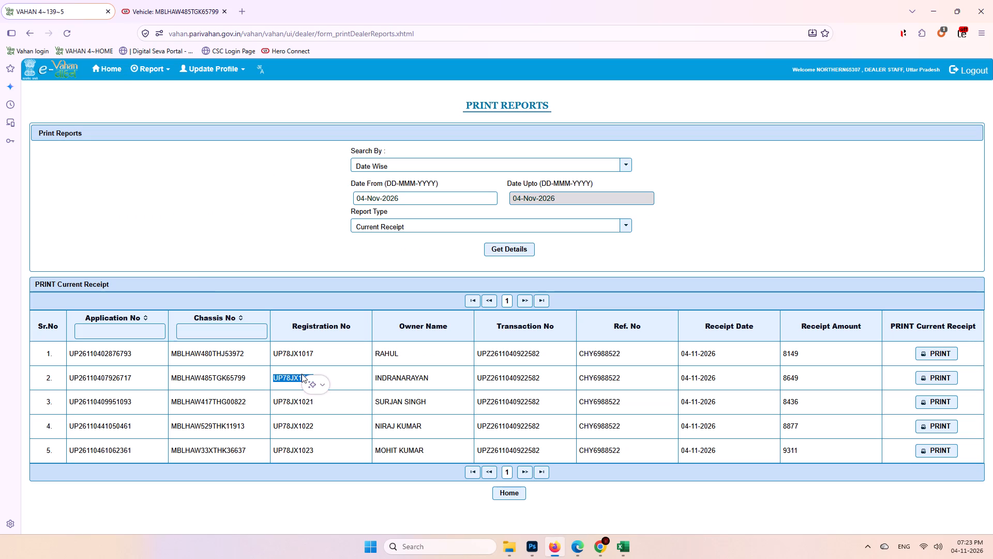
pyautogui.click(199, 0)
pyautogui.click(136, 414)
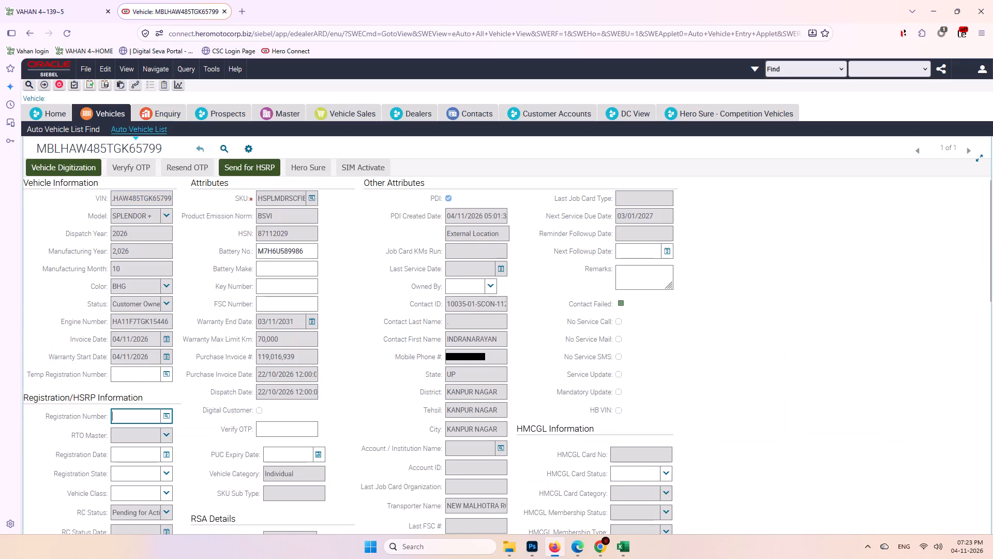
pyautogui.hotkey('ctrl', 'v')
pyautogui.click(166, 454)
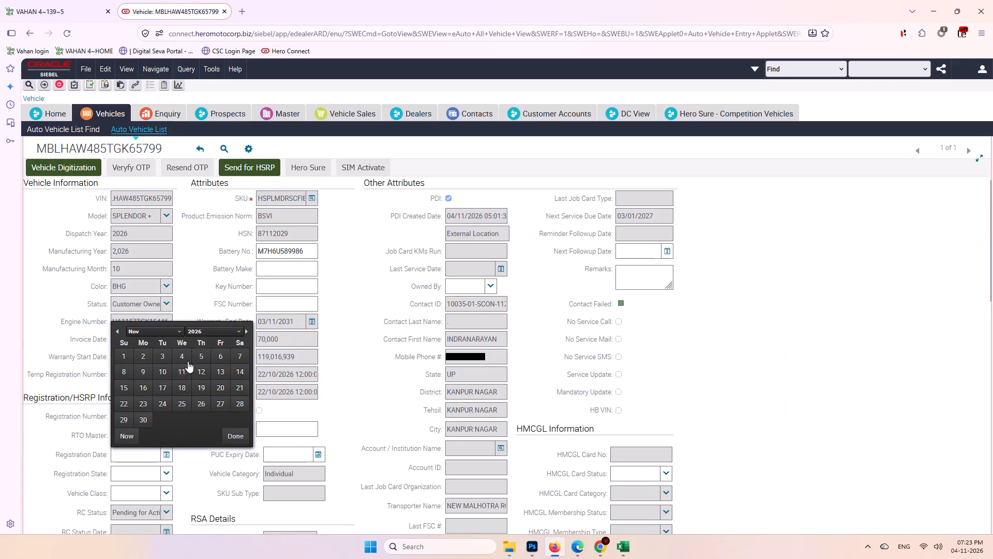
pyautogui.click(186, 355)
pyautogui.click(167, 468)
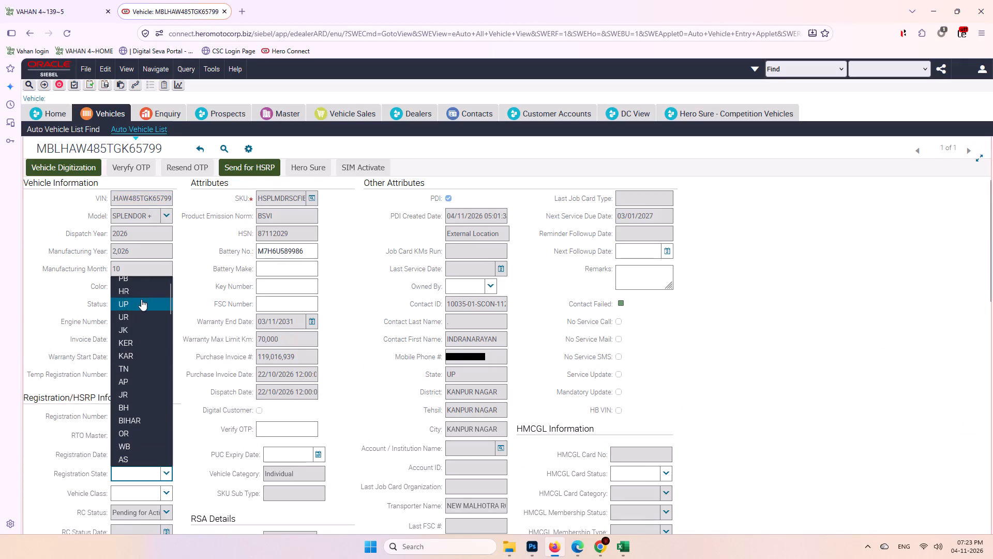
pyautogui.click(139, 303)
pyautogui.click(168, 492)
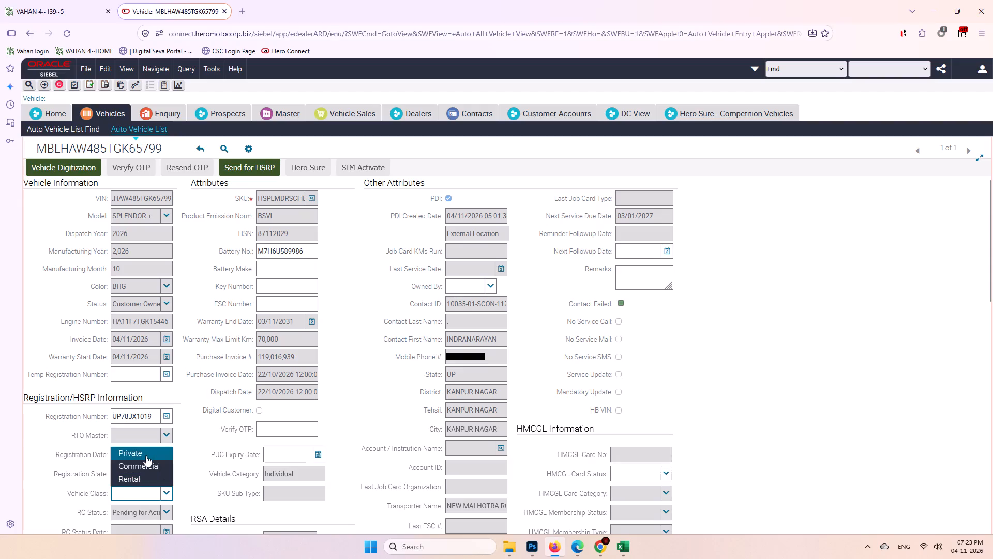
pyautogui.click(146, 455)
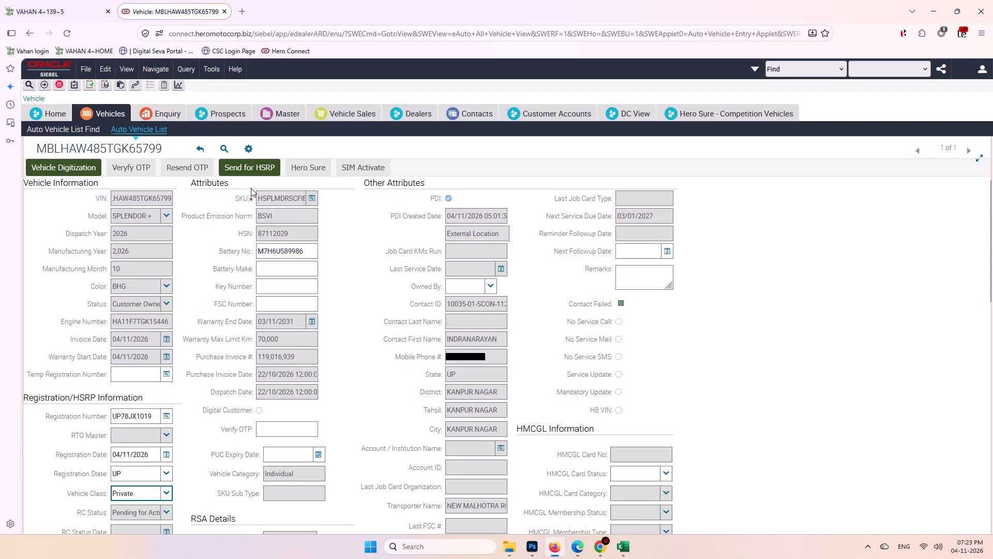
pyautogui.click(256, 171)
pyautogui.click(83, 0)
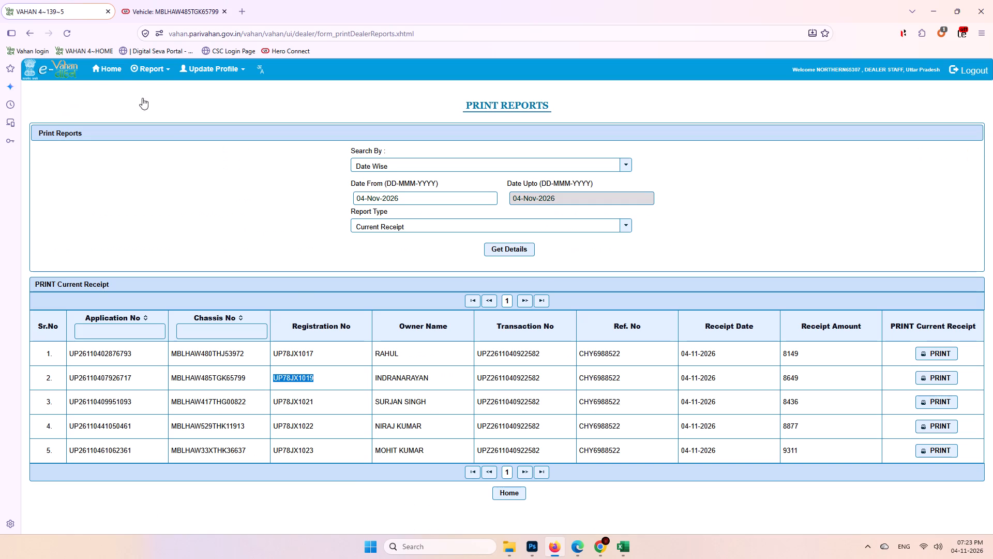
pyautogui.doubleClick(225, 399)
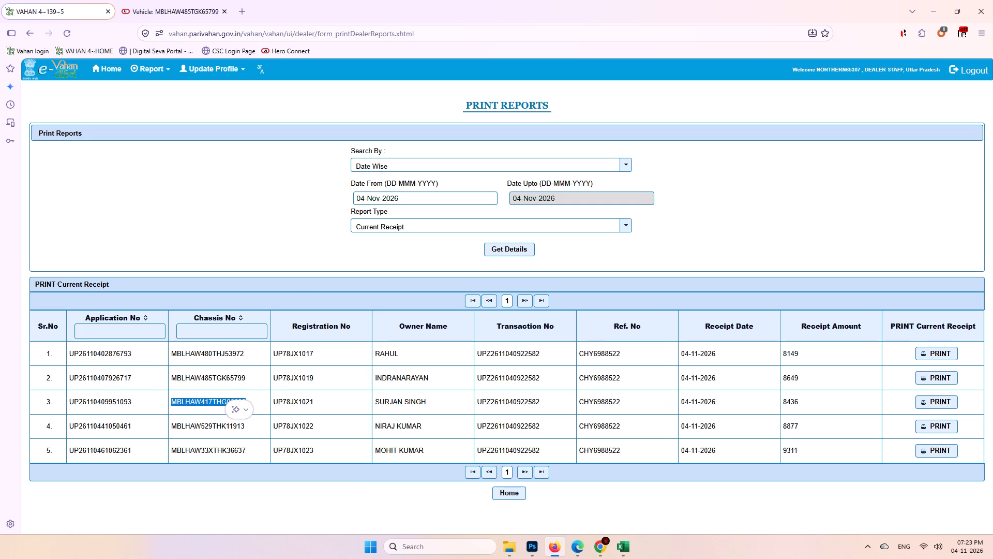
pyautogui.hotkey('ctrl', 'c')
pyautogui.hotkey('ctrl', 'c')
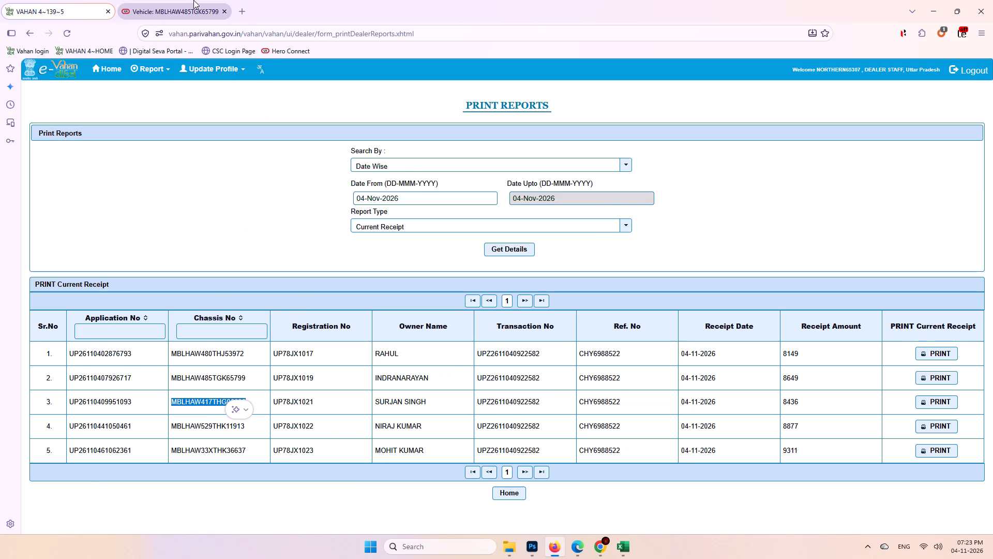
pyautogui.click(193, 0)
pyautogui.click(223, 151)
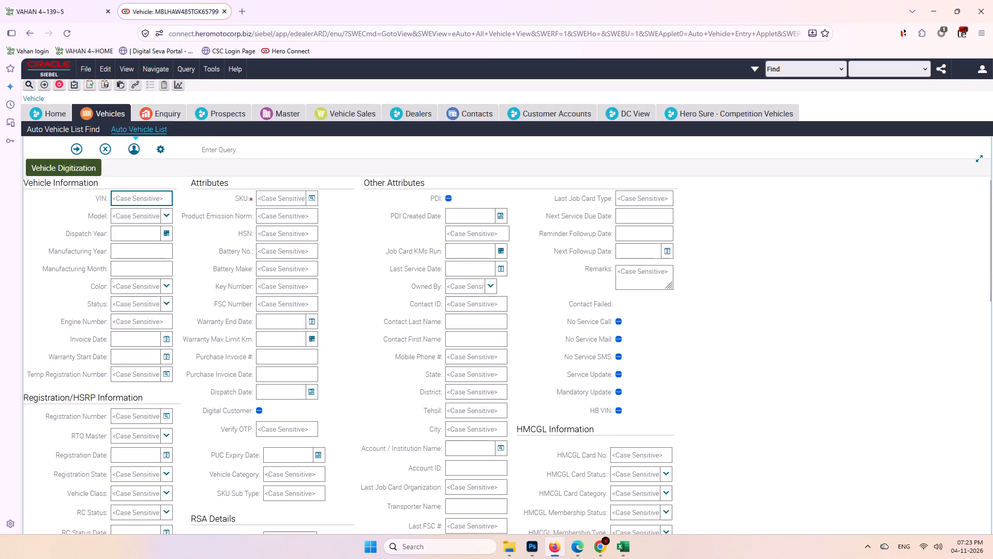
pyautogui.hotkey('ctrl', 'v')
pyautogui.press('Return')
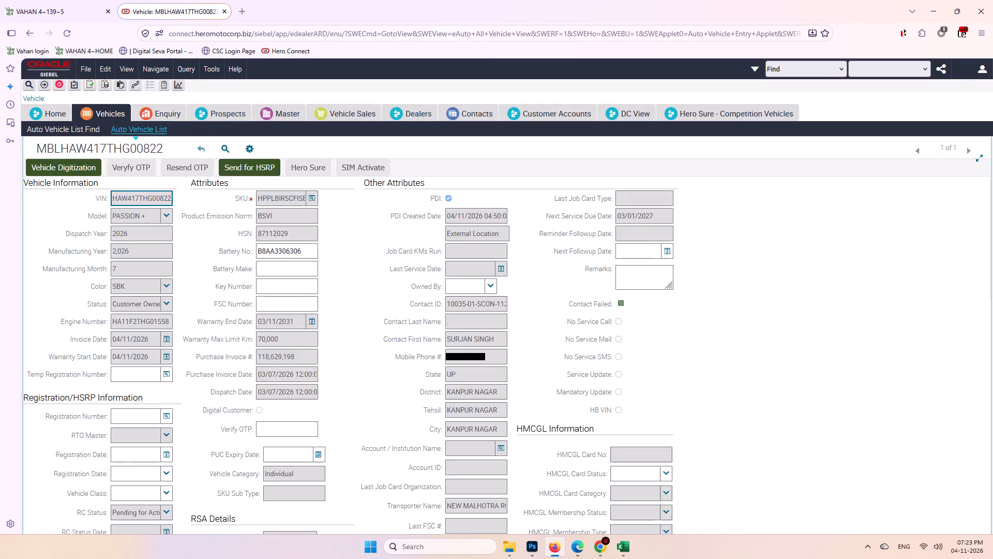
pyautogui.click(67, 0)
pyautogui.doubleClick(304, 403)
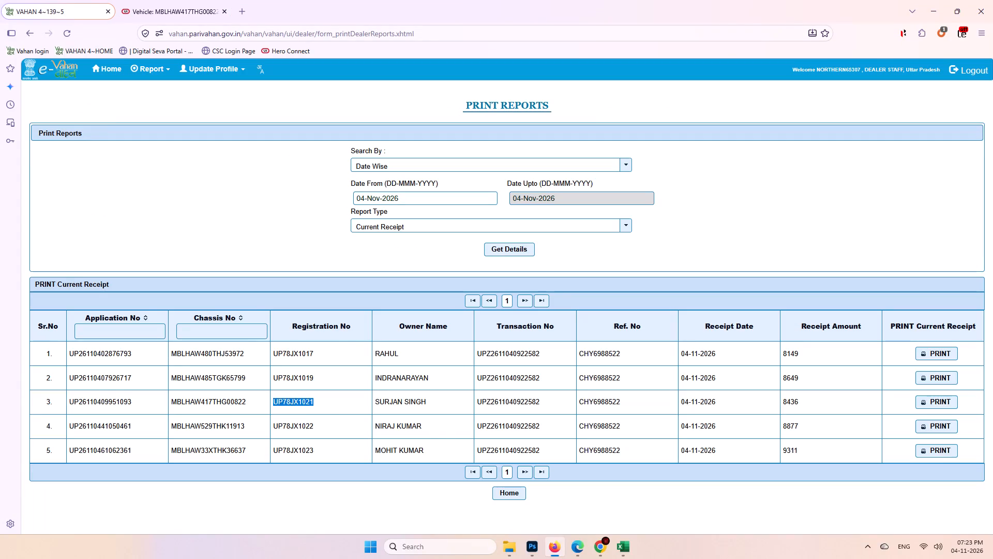
pyautogui.hotkey('ctrl', 'c')
pyautogui.hotkey('ctrl', 'c')
pyautogui.click(61, 0)
pyautogui.click(138, 0)
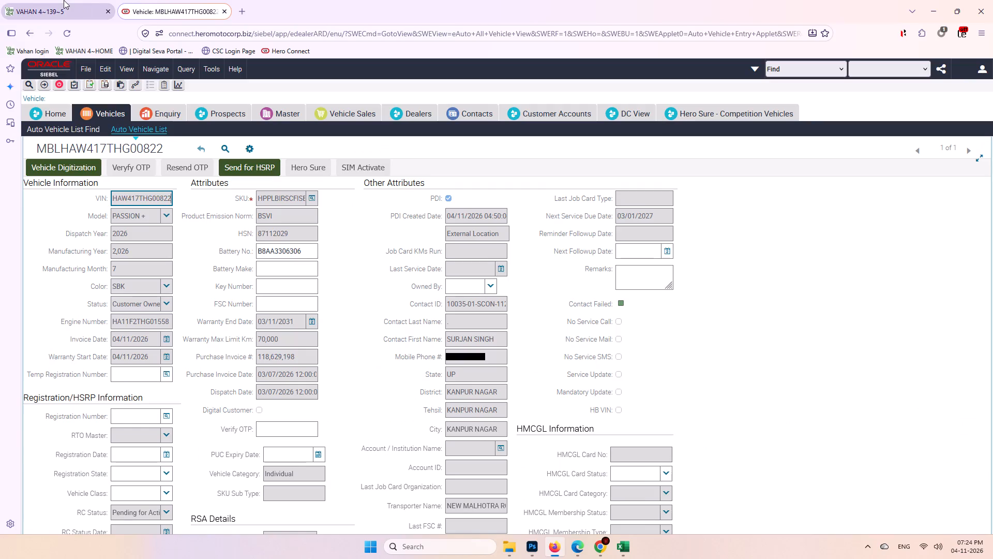
pyautogui.click(48, 0)
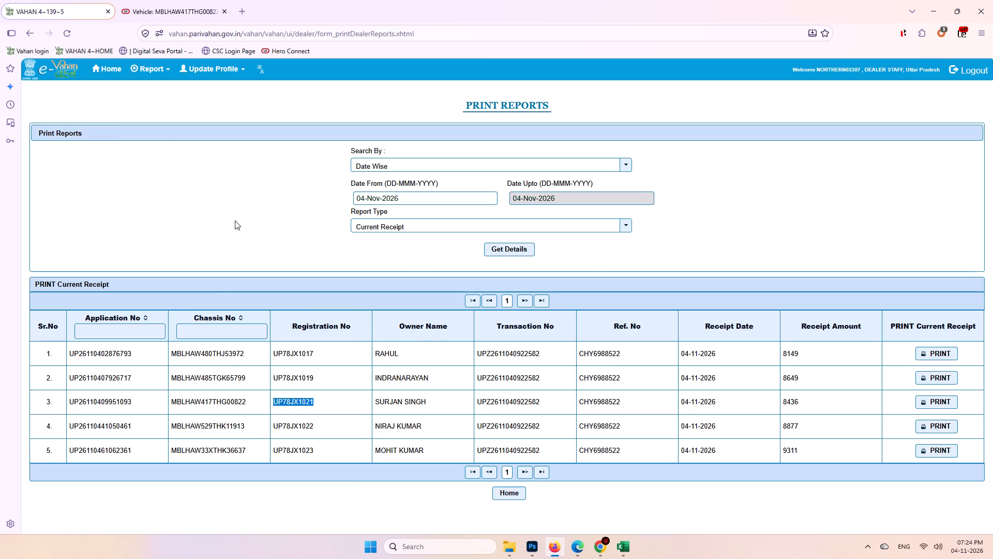
pyautogui.moveTo(159, 0); pyautogui.dragTo(159, 7)
pyautogui.click(130, 416)
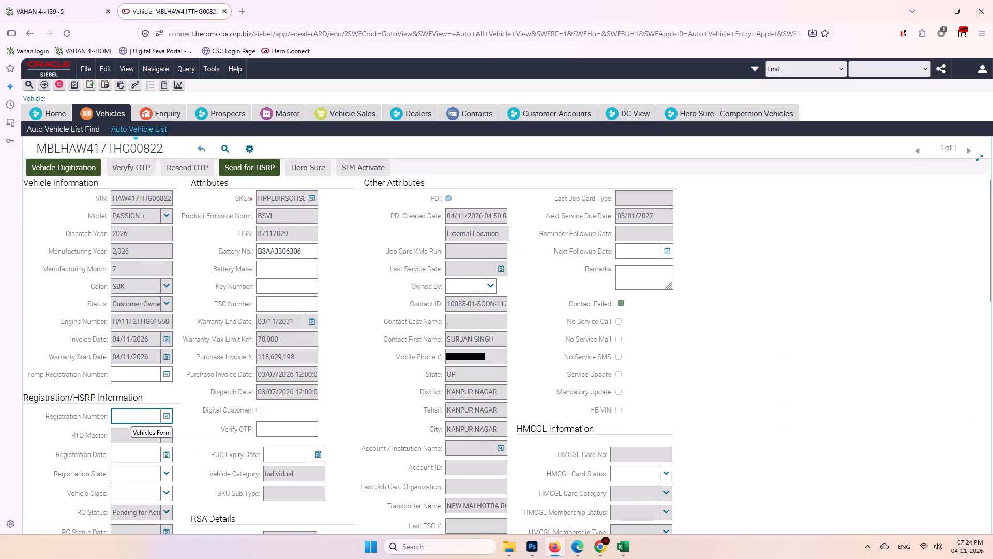
pyautogui.hotkey('ctrl', 'v')
pyautogui.click(167, 455)
pyautogui.click(186, 352)
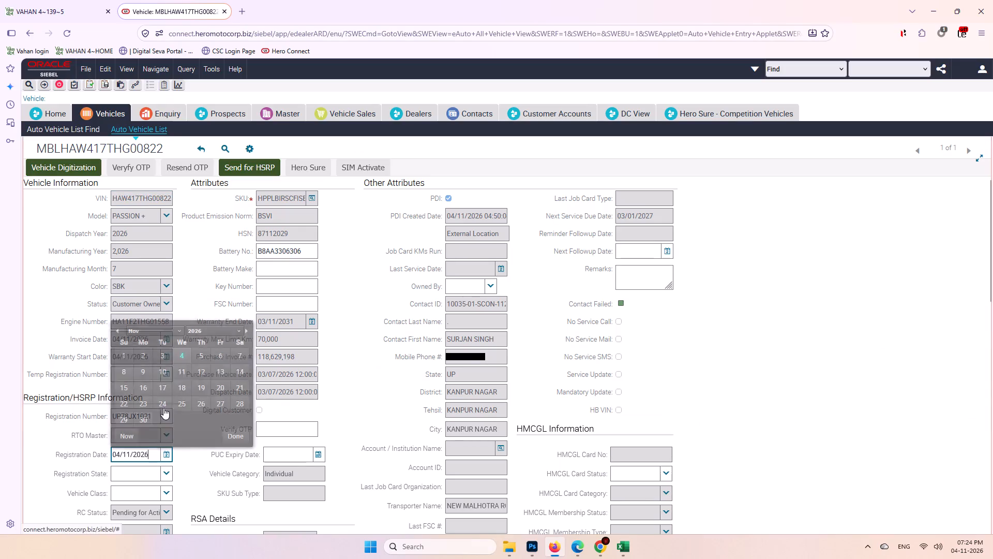
pyautogui.click(162, 472)
pyautogui.click(144, 305)
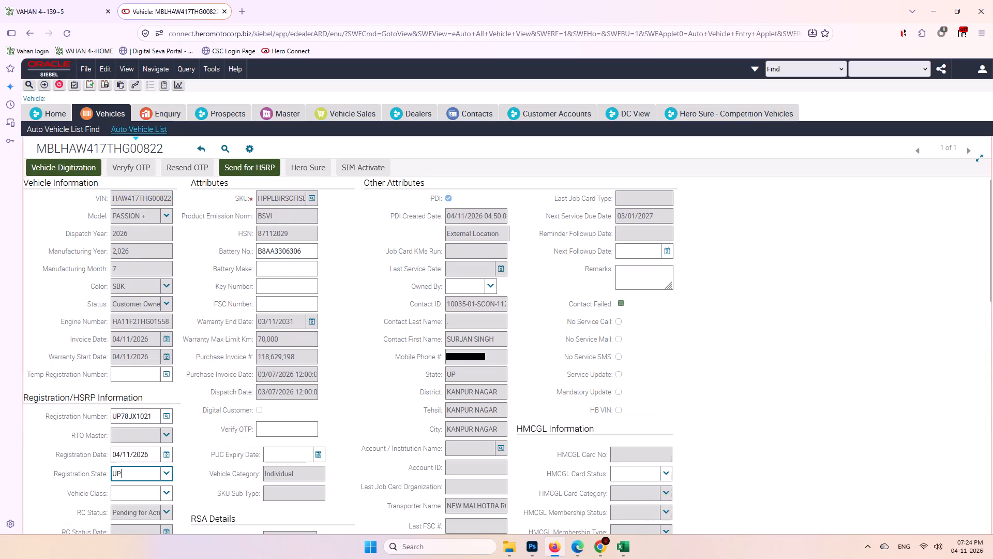
pyautogui.click(165, 492)
pyautogui.click(152, 451)
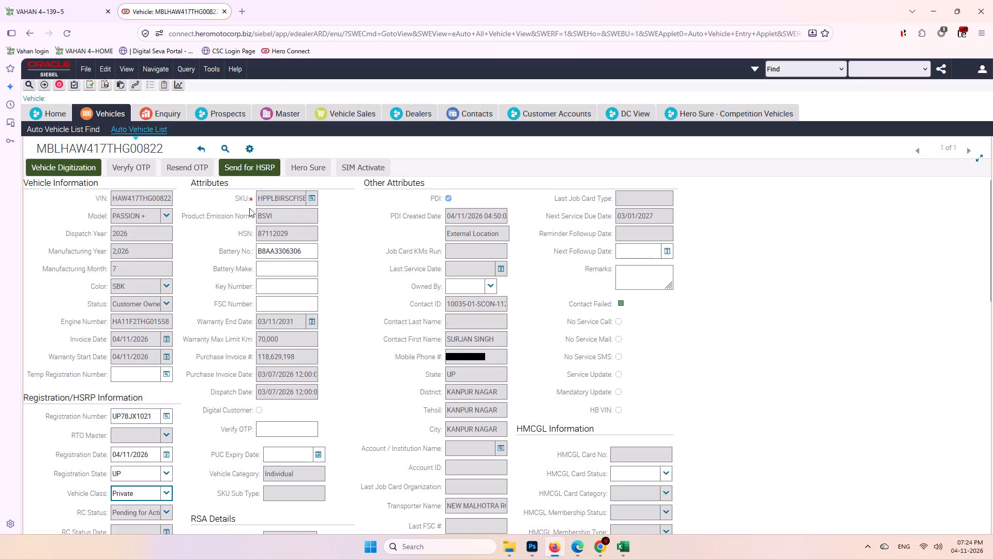
pyautogui.click(260, 167)
pyautogui.click(62, 0)
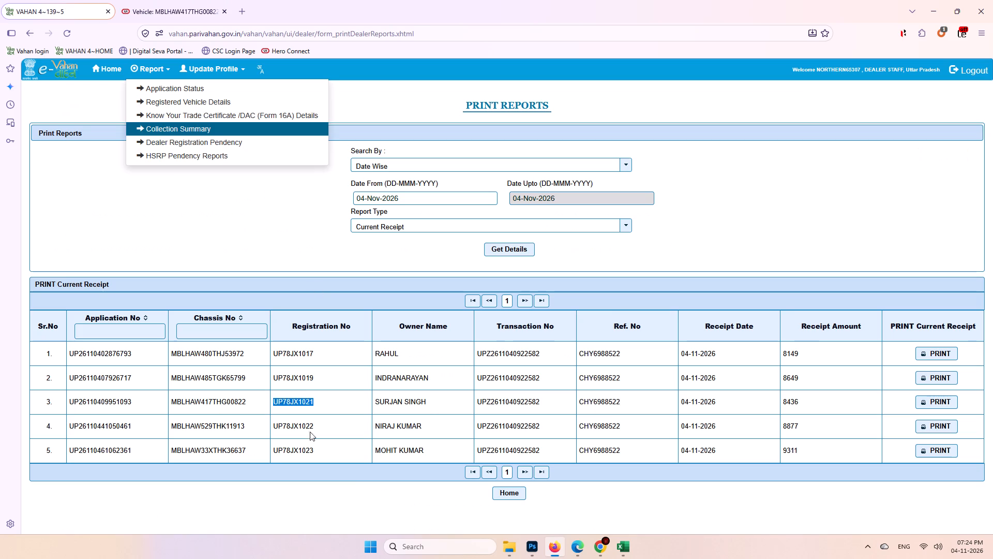
pyautogui.doubleClick(234, 422)
pyautogui.hotkey('ctrl', 'c')
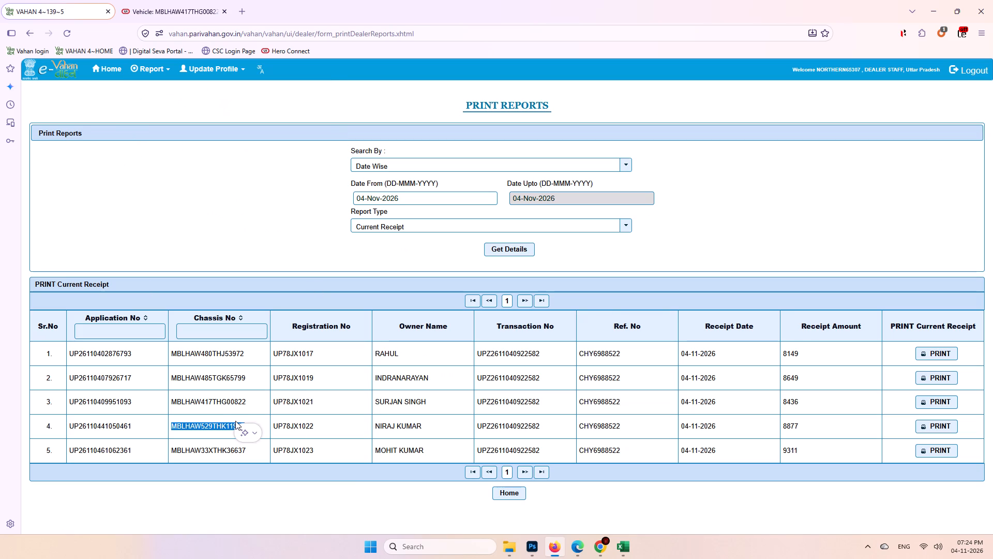
pyautogui.click(179, 0)
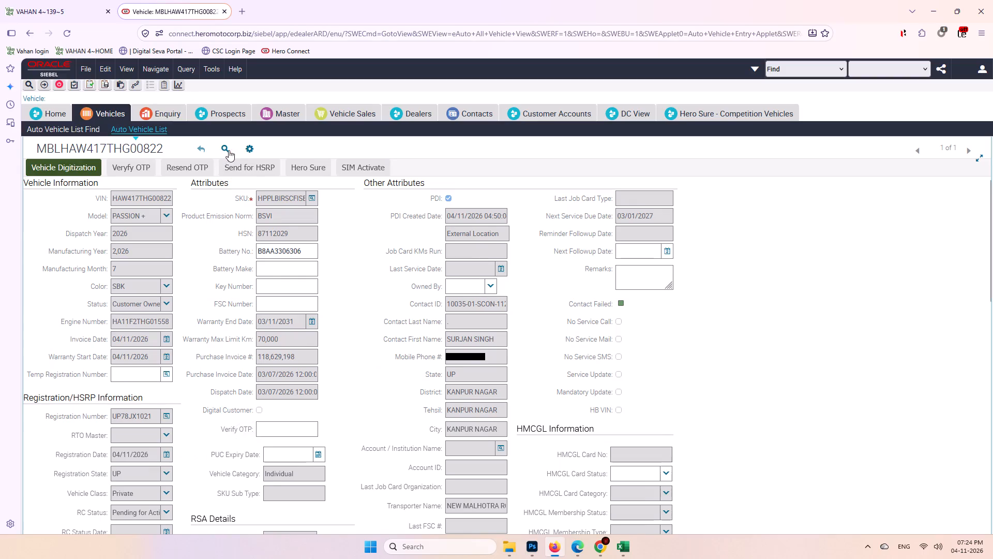
pyautogui.click(229, 150)
pyautogui.hotkey('ctrl', 'v')
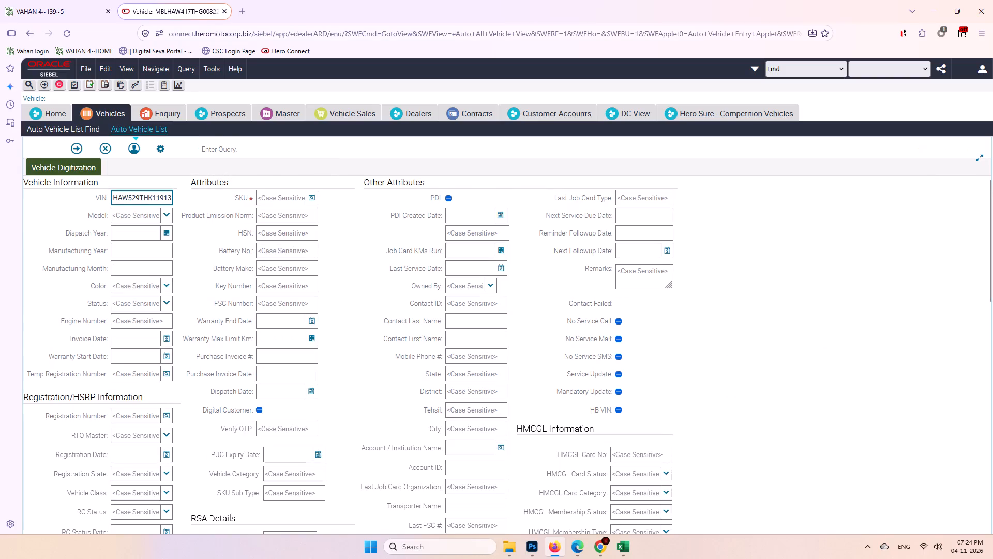
pyautogui.press('Return')
pyautogui.click(62, 0)
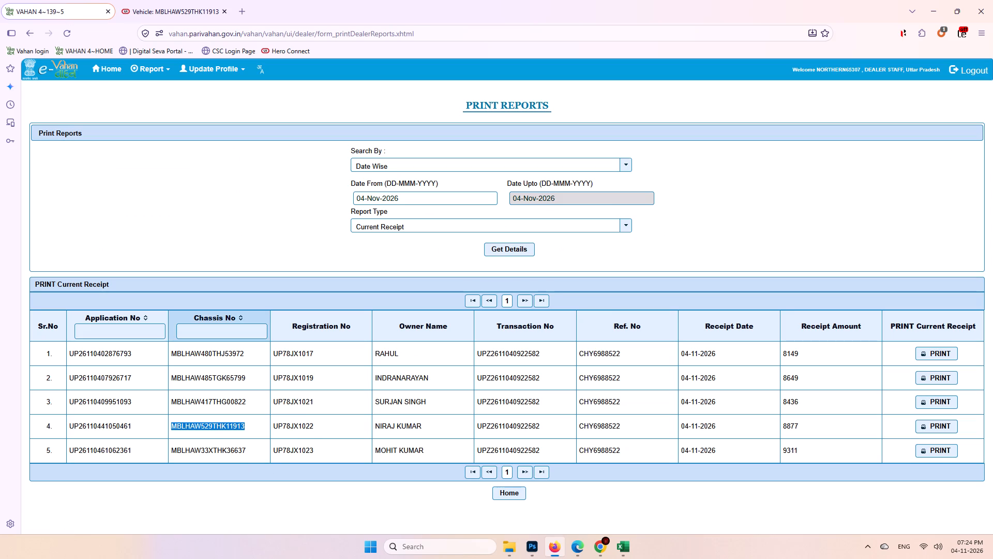
pyautogui.doubleClick(294, 423)
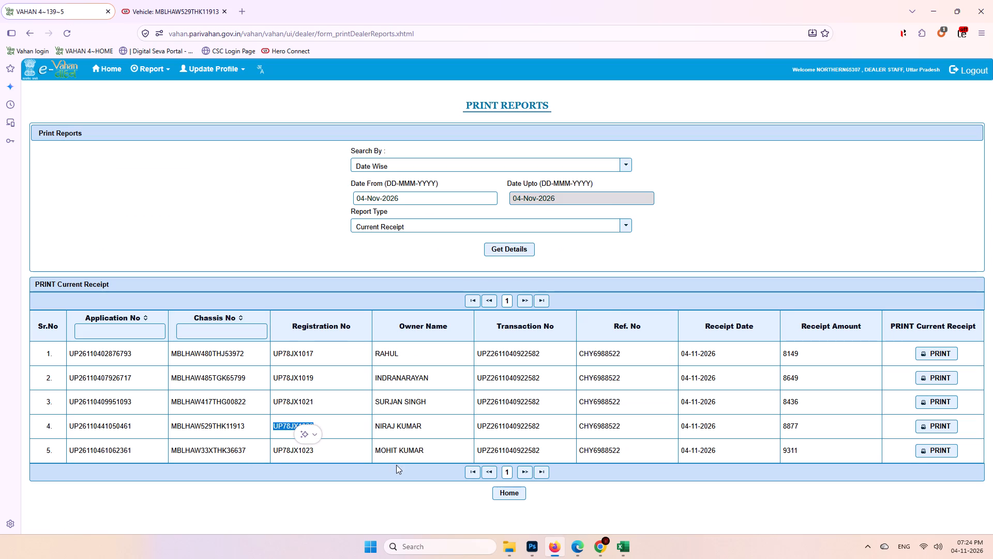
pyautogui.hotkey('ctrl', 'c')
pyautogui.hotkey('ctrl', 'c')
pyautogui.click(202, 0)
pyautogui.click(146, 414)
pyautogui.hotkey('ctrl', 'v')
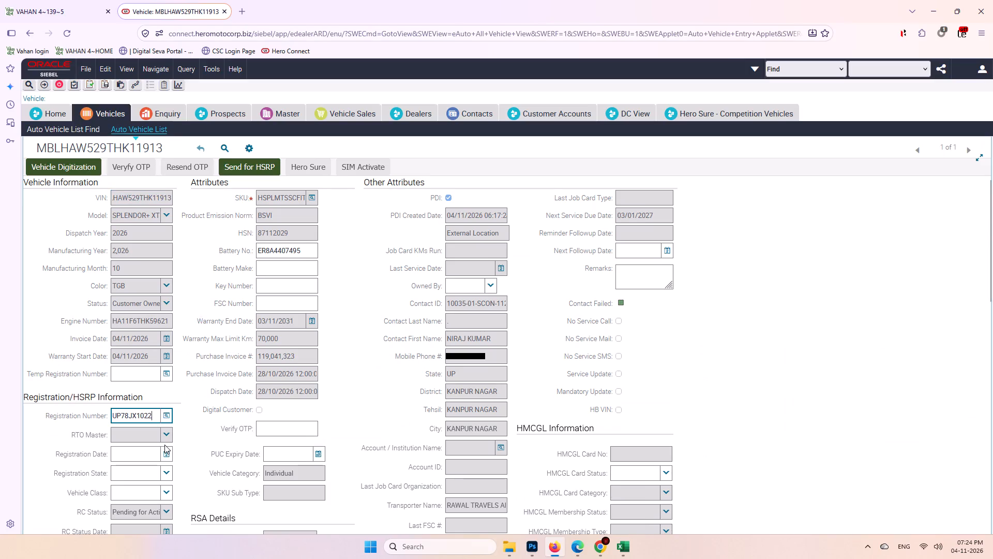
pyautogui.click(165, 452)
pyautogui.click(182, 357)
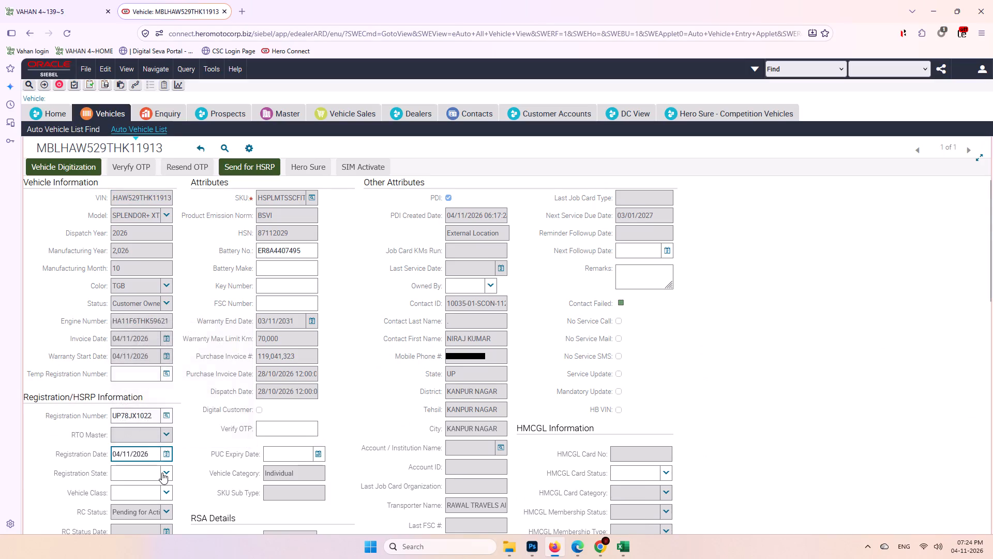
pyautogui.click(162, 473)
pyautogui.click(142, 304)
pyautogui.click(169, 488)
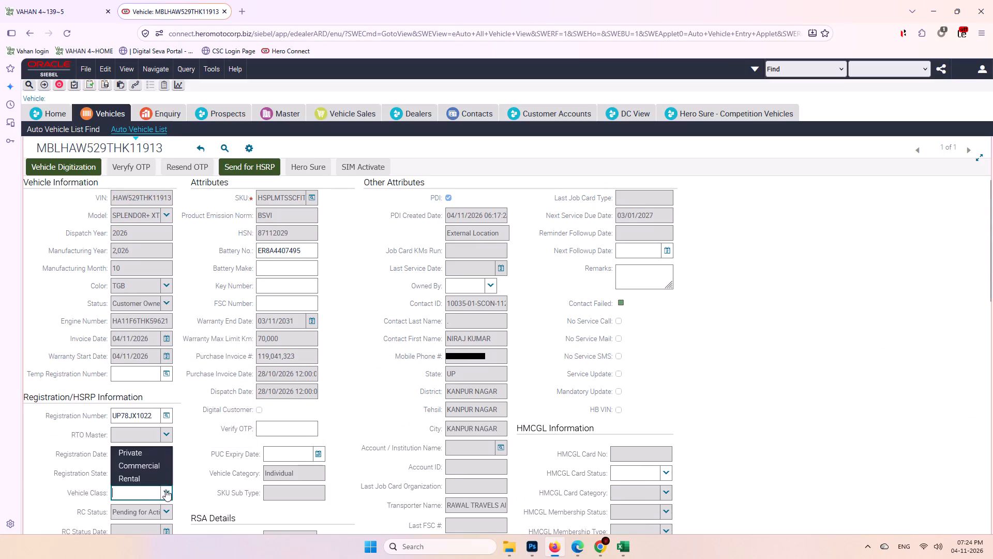
pyautogui.click(151, 452)
pyautogui.click(262, 169)
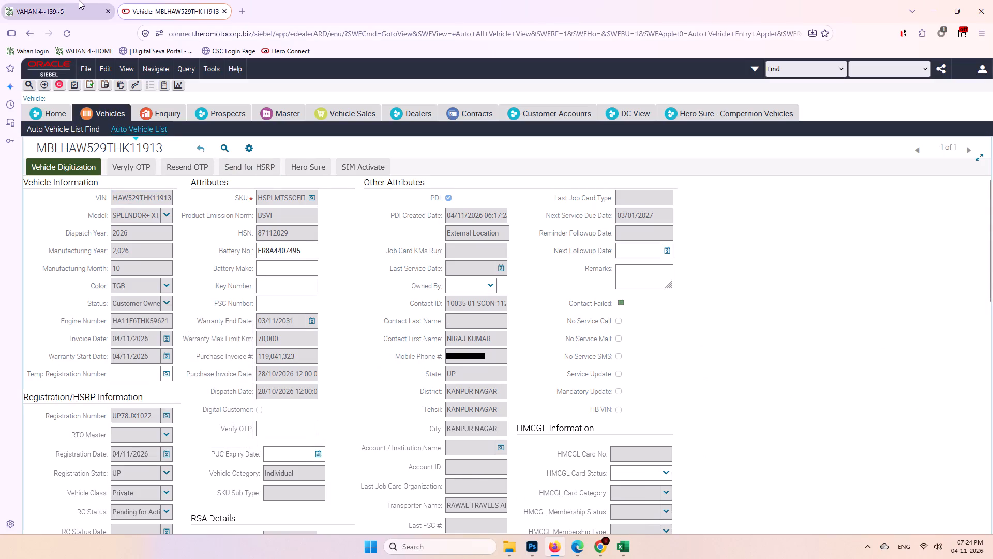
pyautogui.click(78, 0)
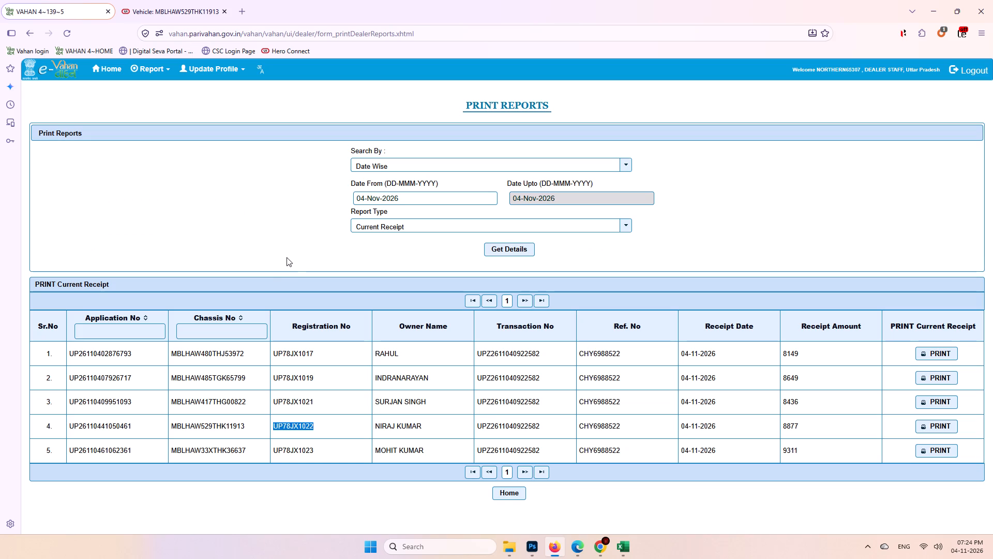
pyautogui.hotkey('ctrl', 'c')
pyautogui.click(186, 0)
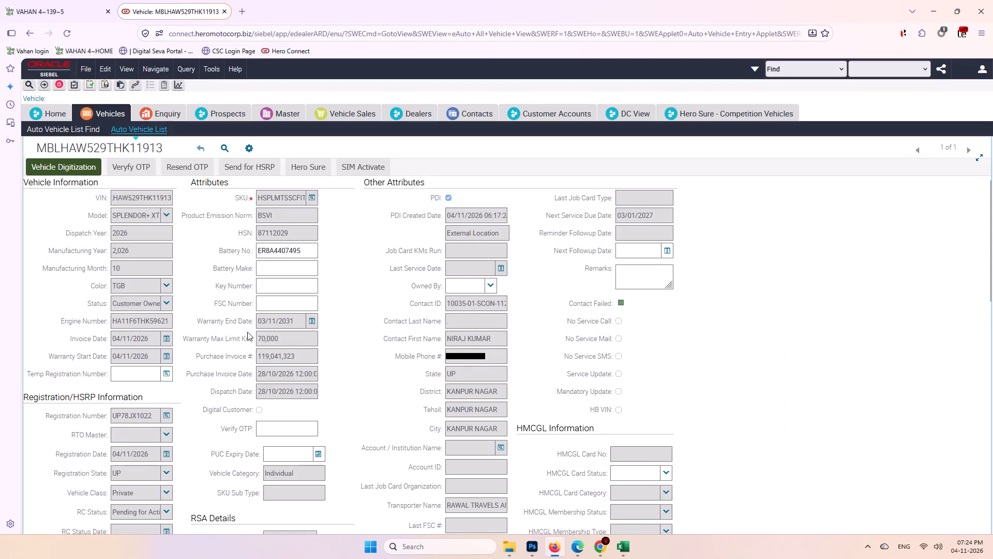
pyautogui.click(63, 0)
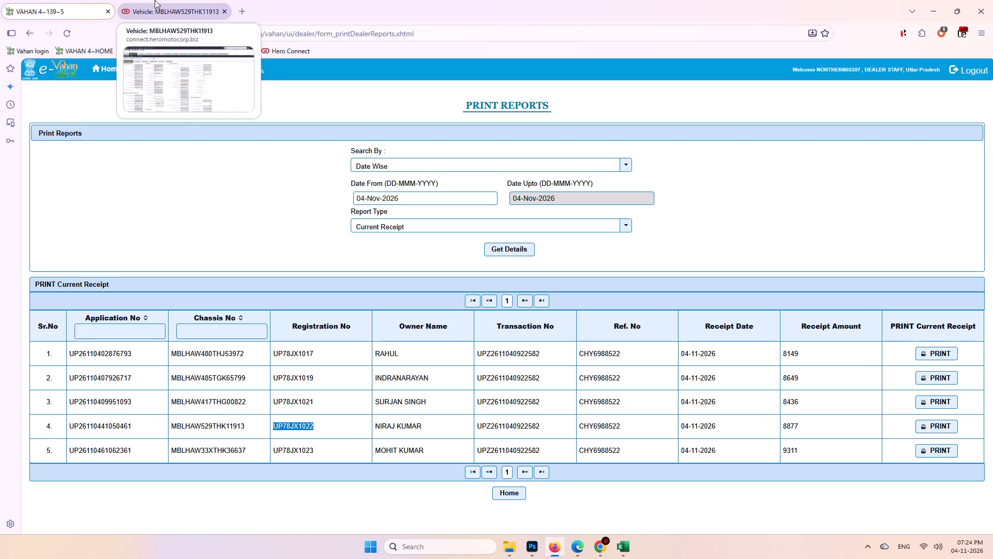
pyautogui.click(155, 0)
pyautogui.click(90, 0)
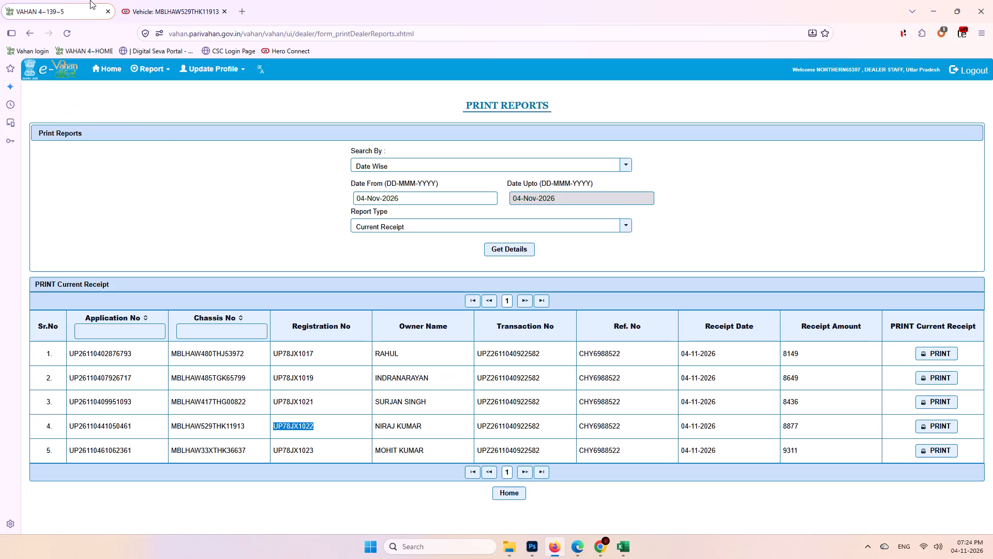
pyautogui.doubleClick(203, 448)
pyautogui.hotkey('ctrl', 'c')
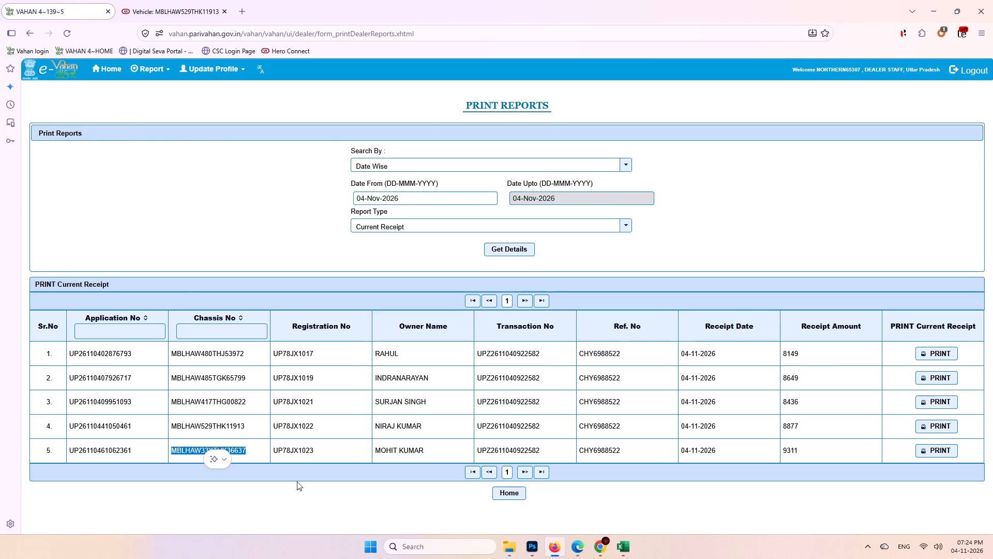
pyautogui.hotkey('ctrl', 'c')
pyautogui.click(152, 0)
pyautogui.click(227, 144)
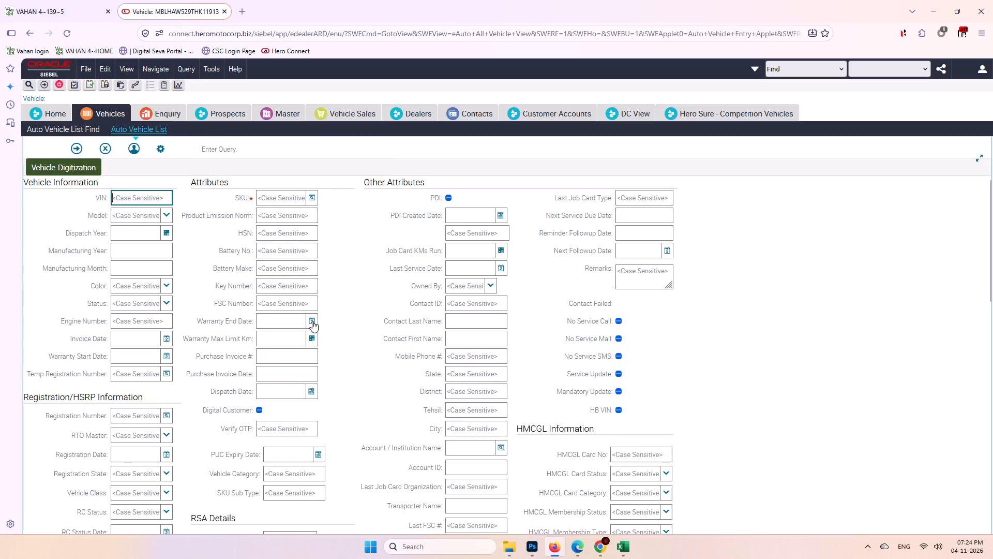
pyautogui.hotkey('ctrl', 'v')
pyautogui.press('Return')
pyautogui.click(83, 0)
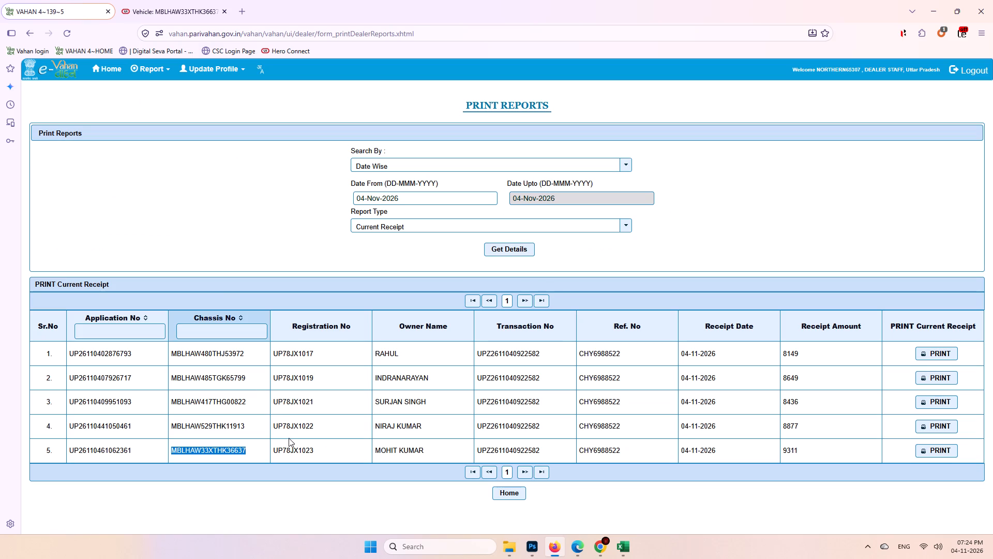
pyautogui.doubleClick(292, 450)
pyautogui.hotkey('ctrl', 'c')
pyautogui.click(157, 0)
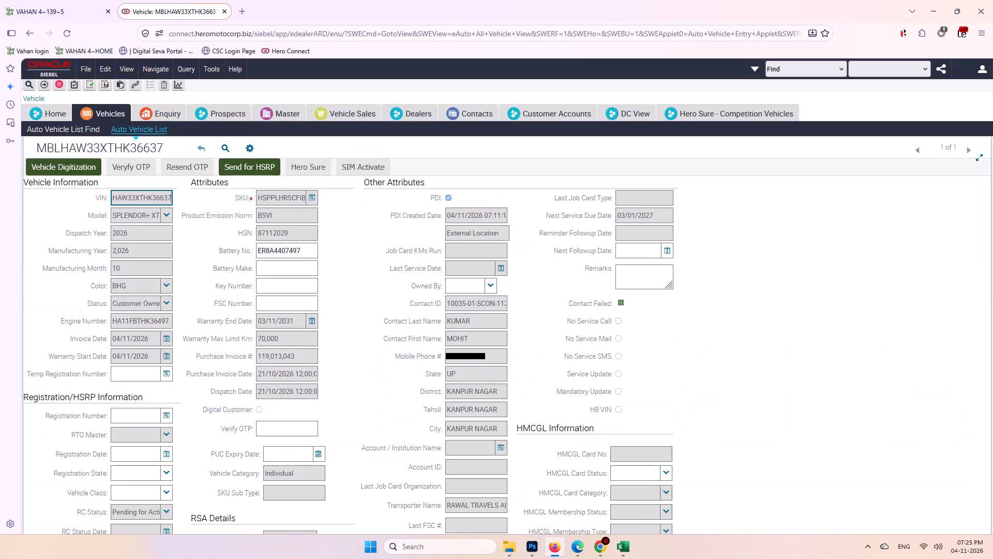
pyautogui.click(136, 420)
pyautogui.hotkey('ctrl', 'v')
pyautogui.click(167, 457)
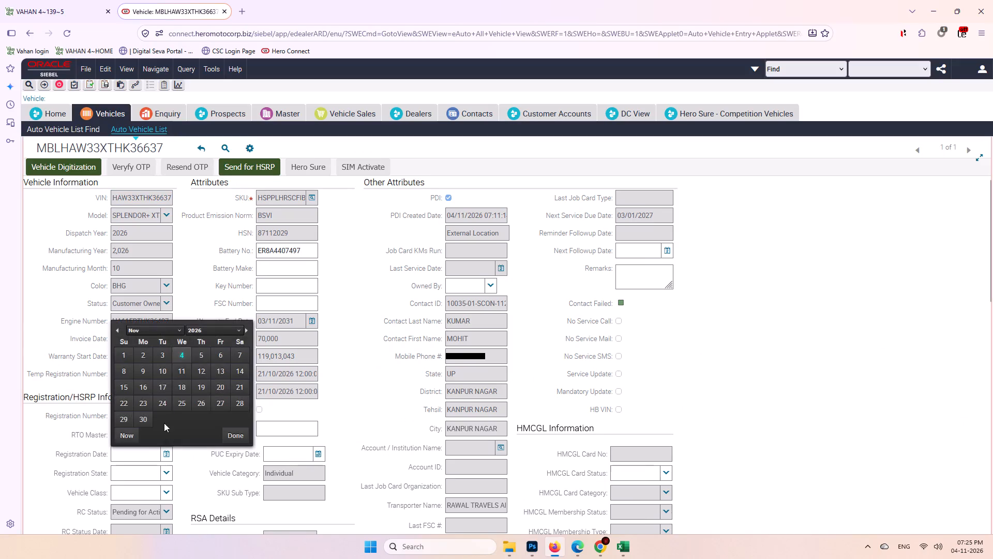
pyautogui.click(183, 358)
pyautogui.click(165, 478)
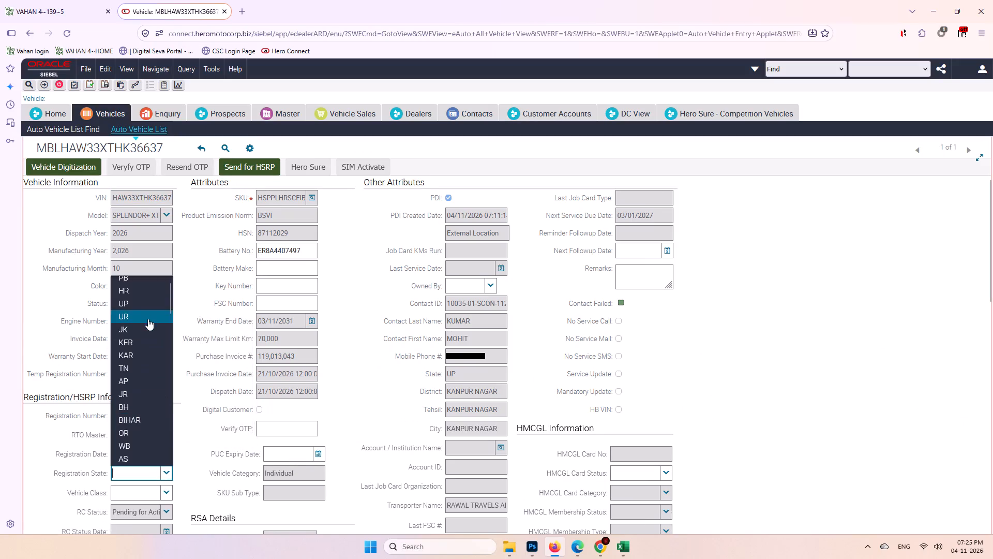
pyautogui.click(144, 304)
pyautogui.click(165, 491)
pyautogui.click(147, 450)
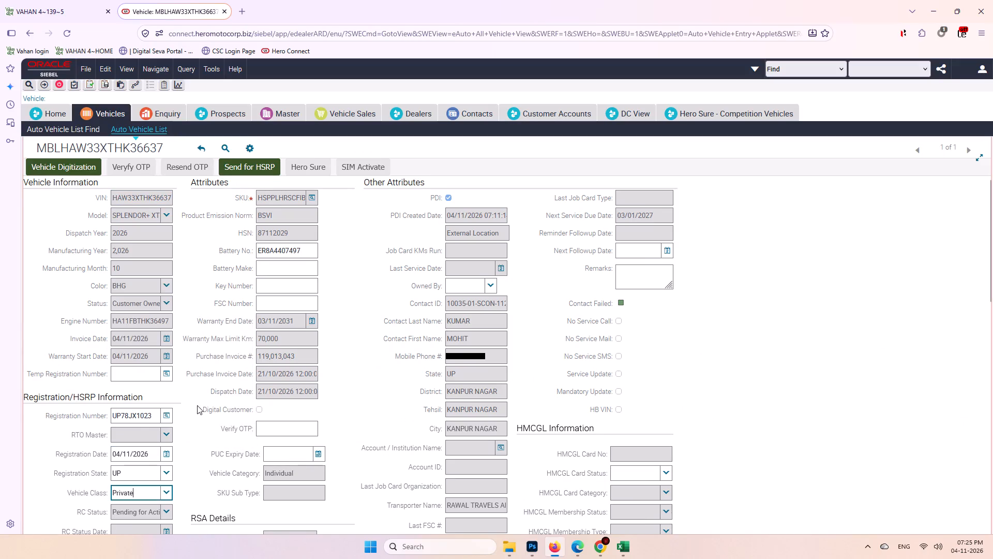
pyautogui.click(263, 164)
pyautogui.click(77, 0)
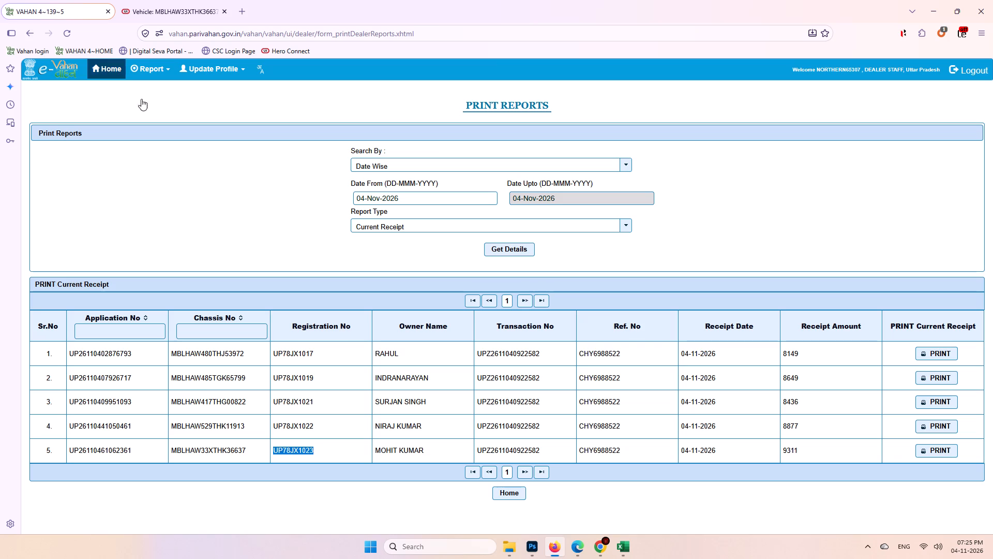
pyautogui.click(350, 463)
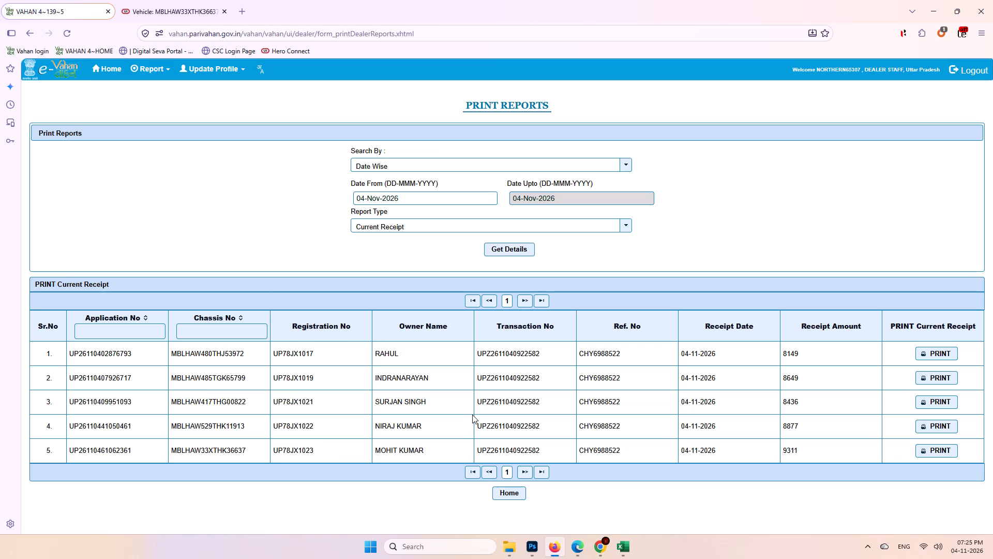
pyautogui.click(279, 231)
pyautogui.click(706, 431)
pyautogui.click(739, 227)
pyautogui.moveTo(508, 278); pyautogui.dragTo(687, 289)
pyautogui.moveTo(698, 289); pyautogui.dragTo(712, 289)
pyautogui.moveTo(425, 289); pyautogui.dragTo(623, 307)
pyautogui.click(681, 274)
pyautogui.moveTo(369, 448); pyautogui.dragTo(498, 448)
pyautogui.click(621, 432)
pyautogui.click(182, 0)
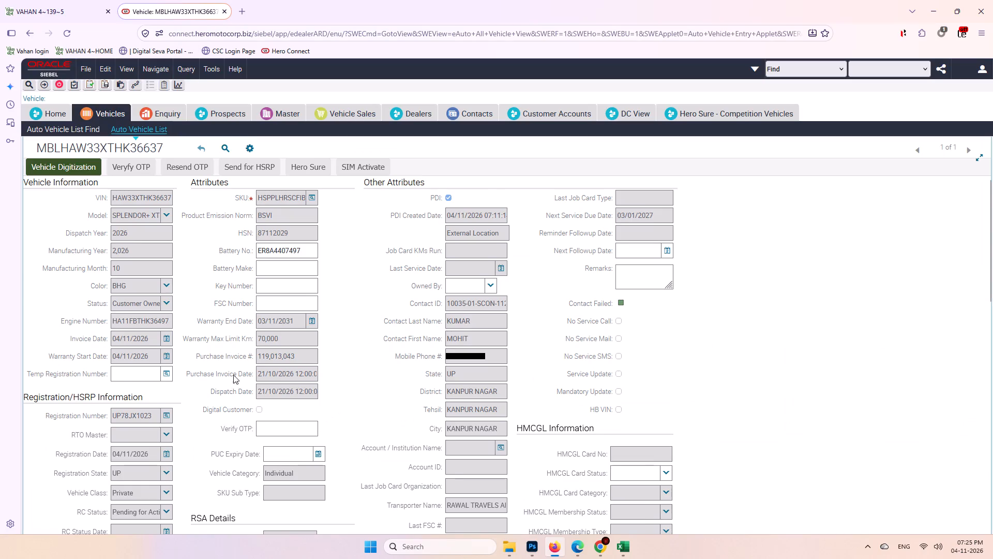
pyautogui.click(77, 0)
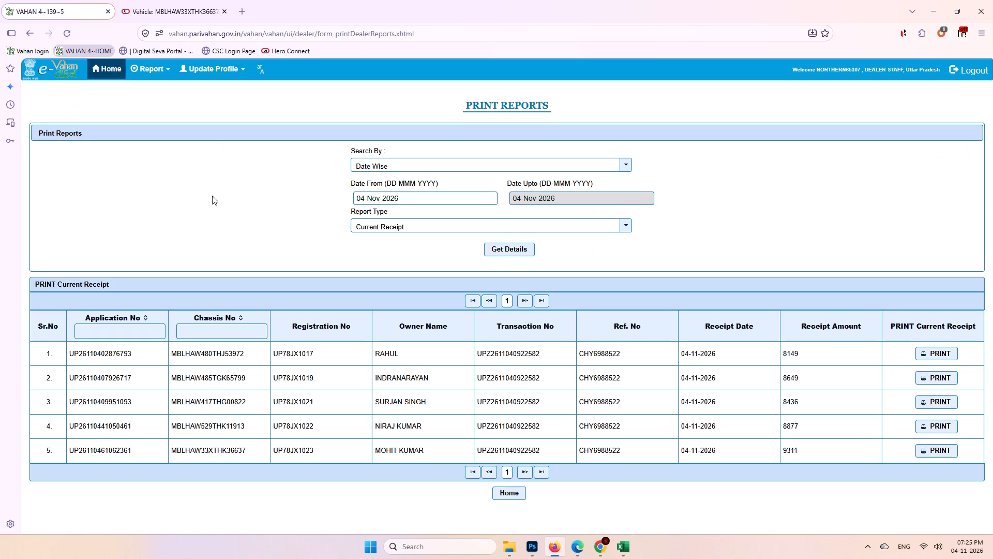
# Return to the VAHAN home page and select FATHEHPUR as the assigned office.
pyautogui.scroll(1, 294, 242)
pyautogui.click(113, 71)
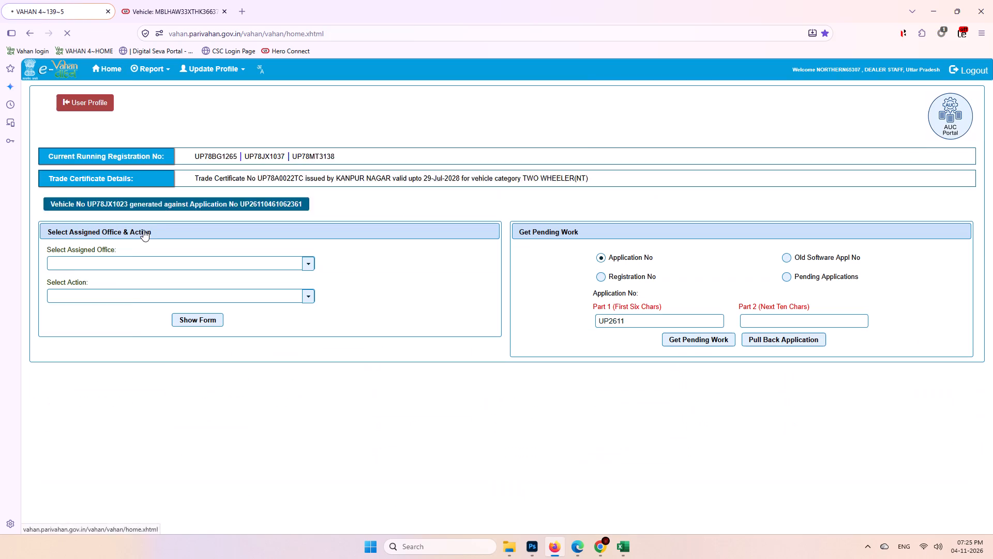
pyautogui.click(133, 263)
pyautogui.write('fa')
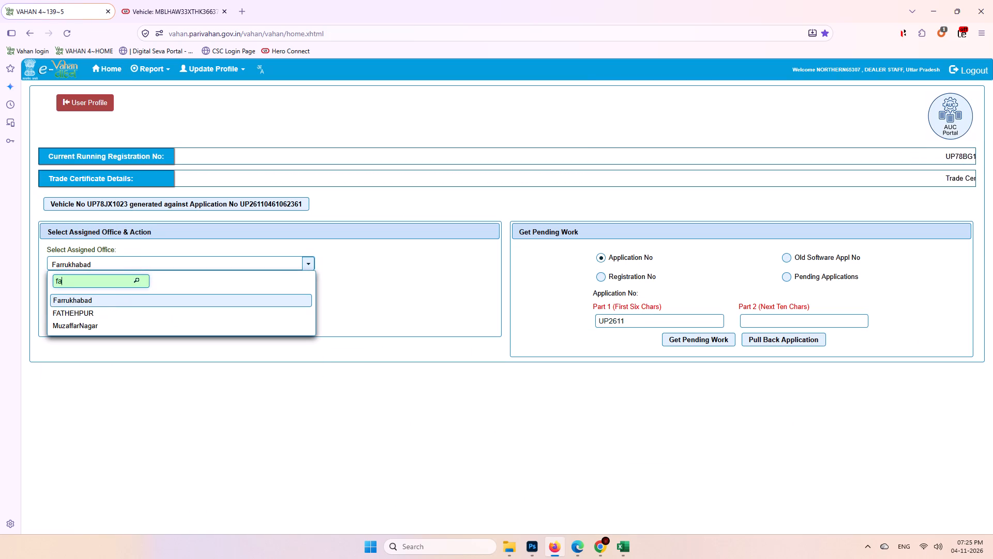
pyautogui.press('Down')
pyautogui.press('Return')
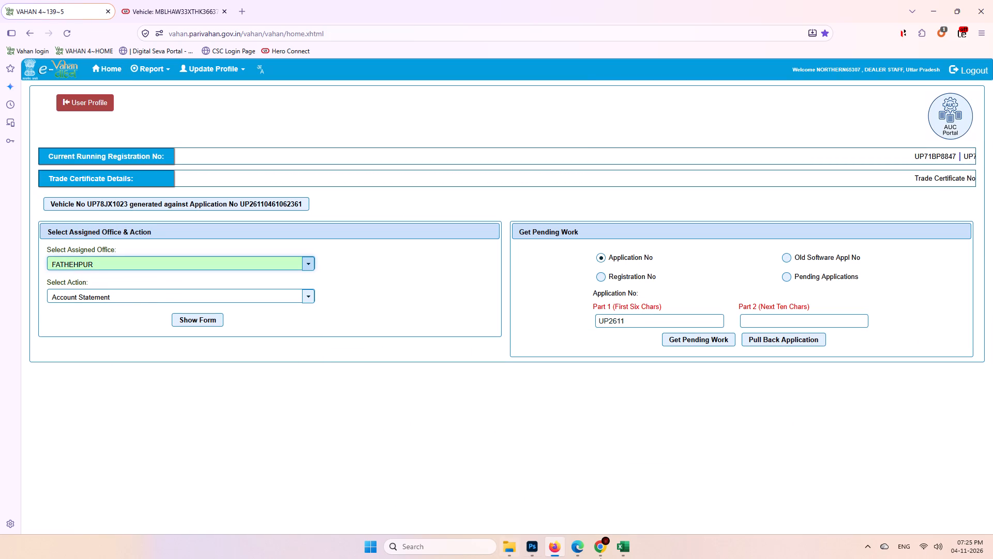
# Bring up the Windows list of installed apps.
pyautogui.click(355, 556)
pyautogui.click(363, 550)
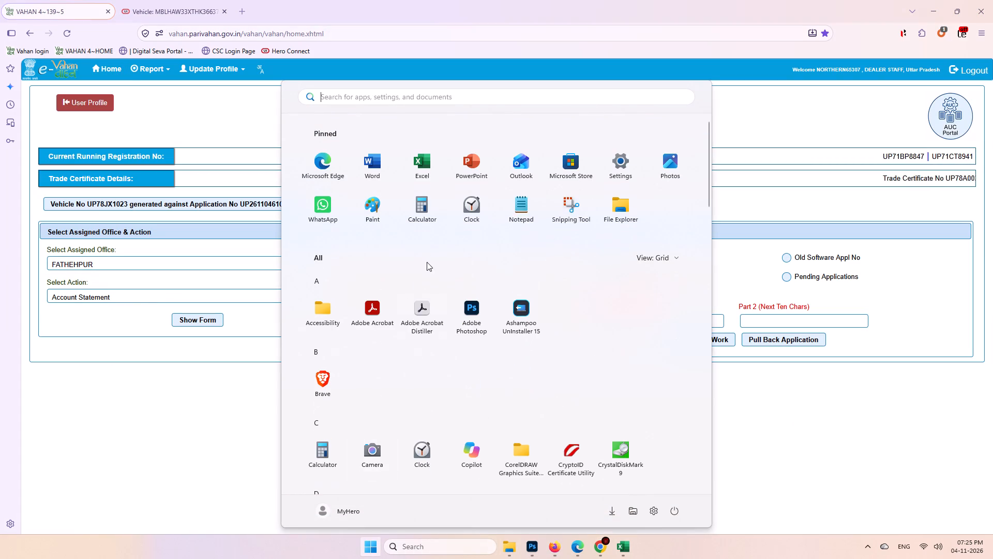
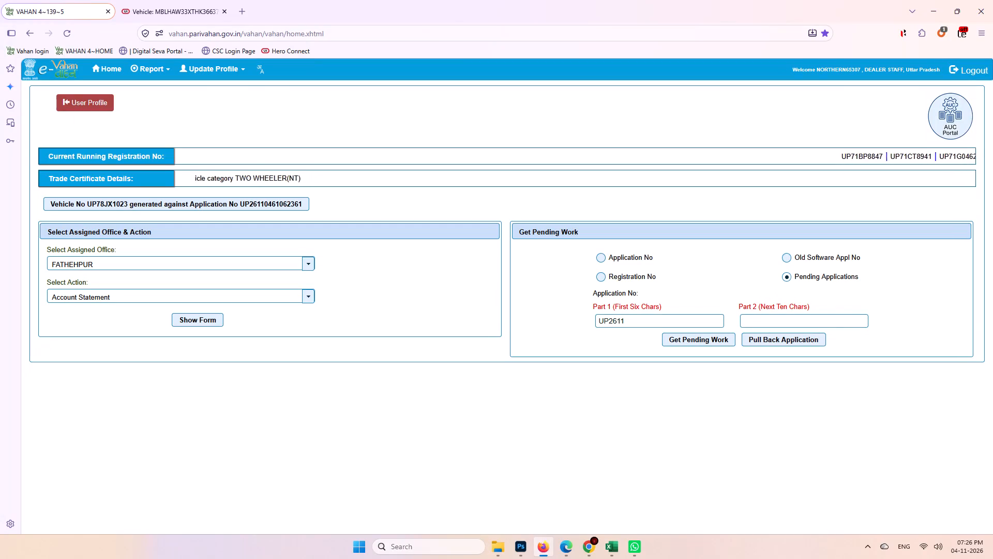
# Open the Cart Payment form for the FATHEHPUR office and load the application details of the New Cart.
pyautogui.click(238, 300)
pyautogui.click(112, 357)
pyautogui.click(195, 326)
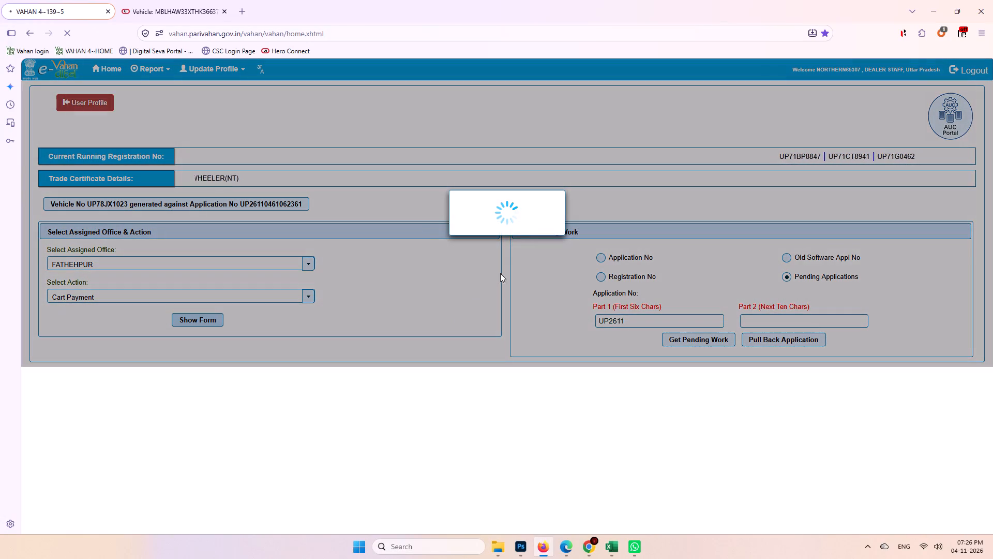
pyautogui.click(832, 160)
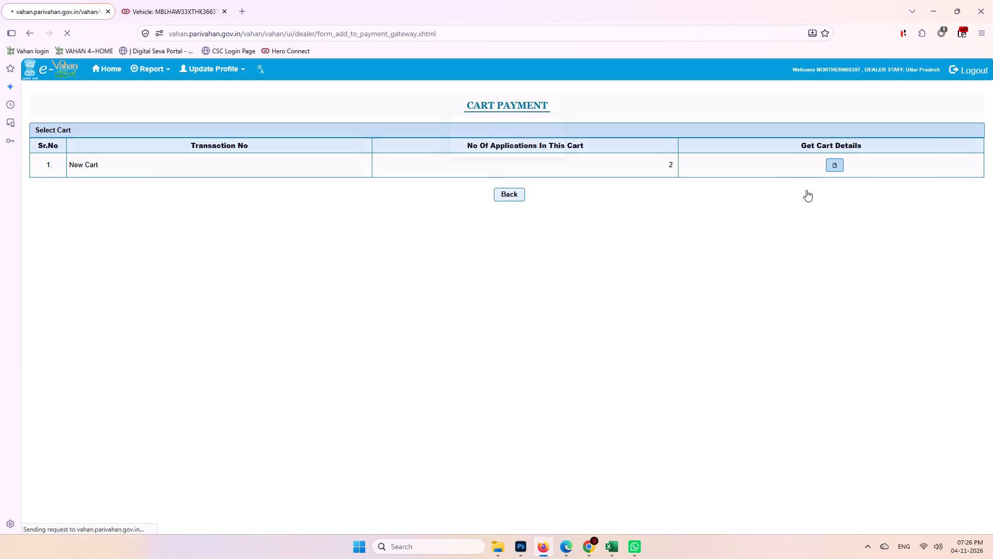
# Start payment for this cart, choose the SBI (Multi Bank Payment) gateway, and submit with the terms and conditions accepted.
pyautogui.click(496, 298)
pyautogui.click(540, 317)
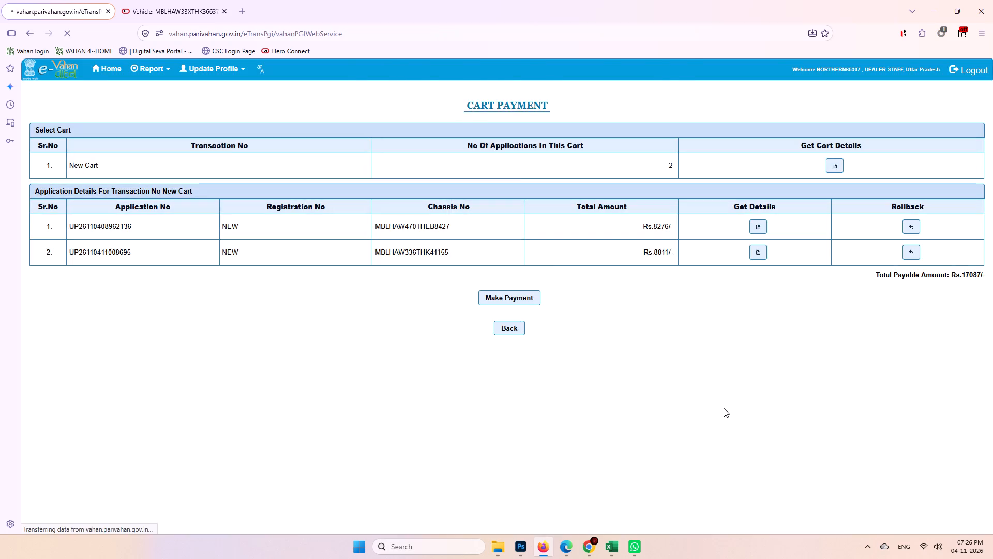
pyautogui.click(599, 260)
pyautogui.click(583, 291)
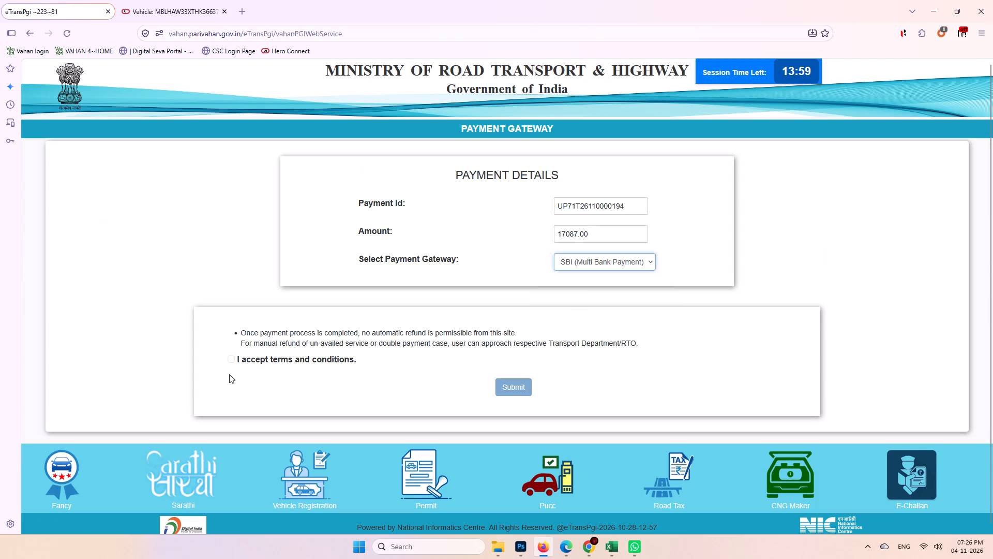
pyautogui.click(232, 359)
pyautogui.click(510, 389)
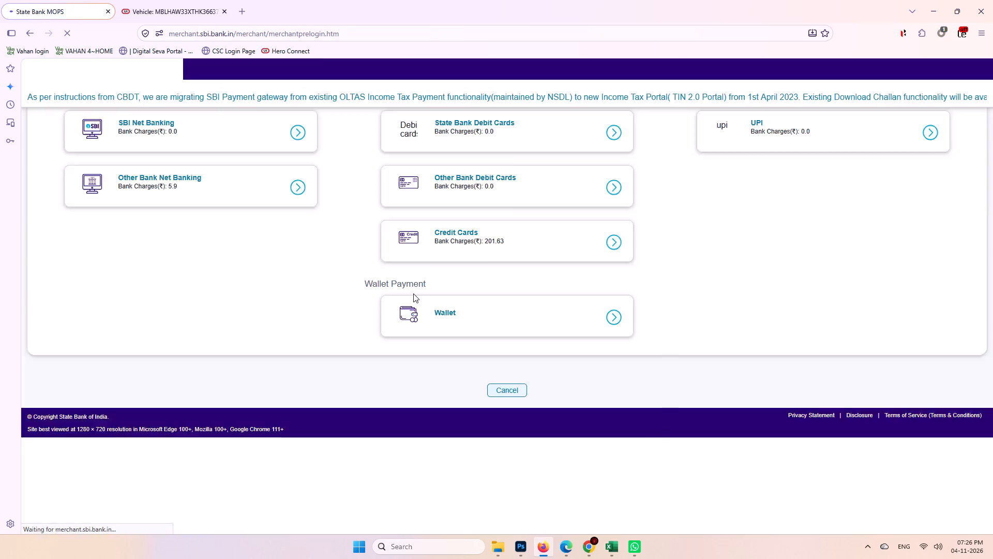
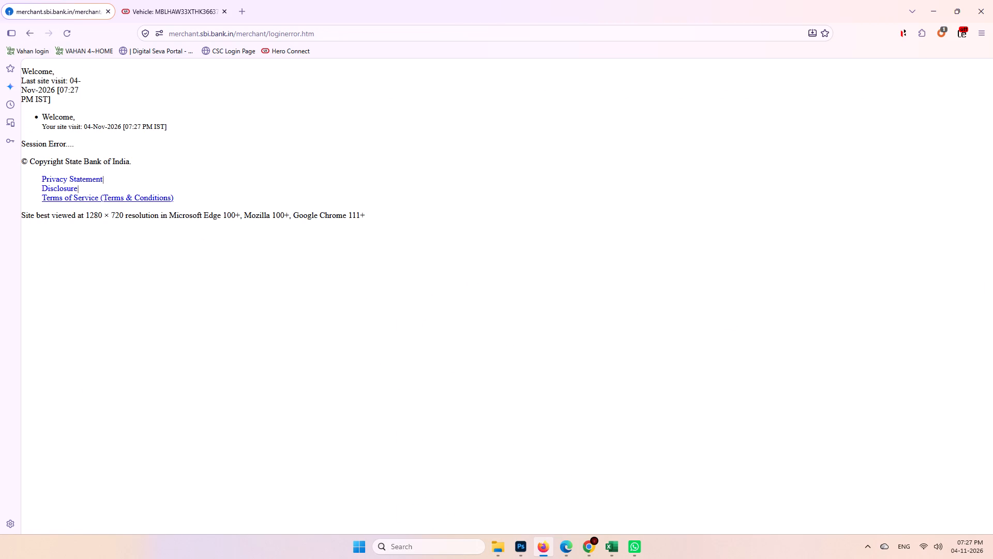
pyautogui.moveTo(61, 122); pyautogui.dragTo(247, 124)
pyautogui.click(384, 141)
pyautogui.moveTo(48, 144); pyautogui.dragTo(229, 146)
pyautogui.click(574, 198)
# Leave the SBI payment site, return to the VAHAN home page, and load the FATHEHPUR cart's application details in the Cart Payment form.
pyautogui.click(36, 37)
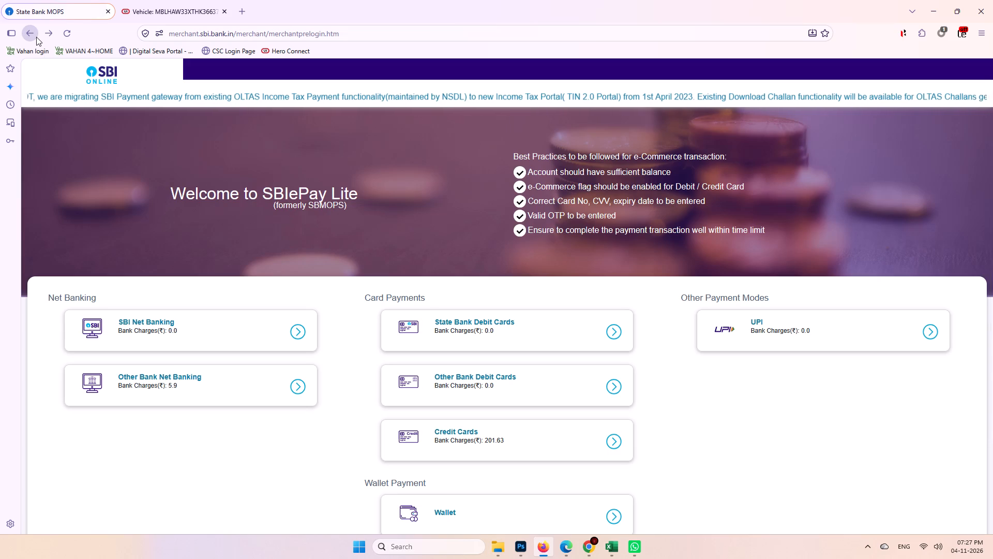
pyautogui.click(36, 37)
pyautogui.click(36, 37)
pyautogui.click(36, 37)
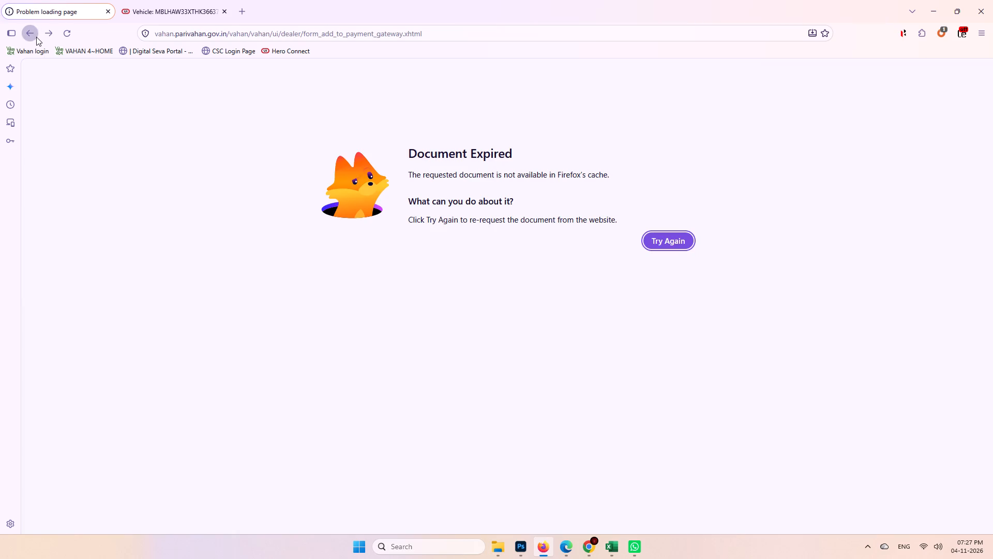
pyautogui.click(87, 53)
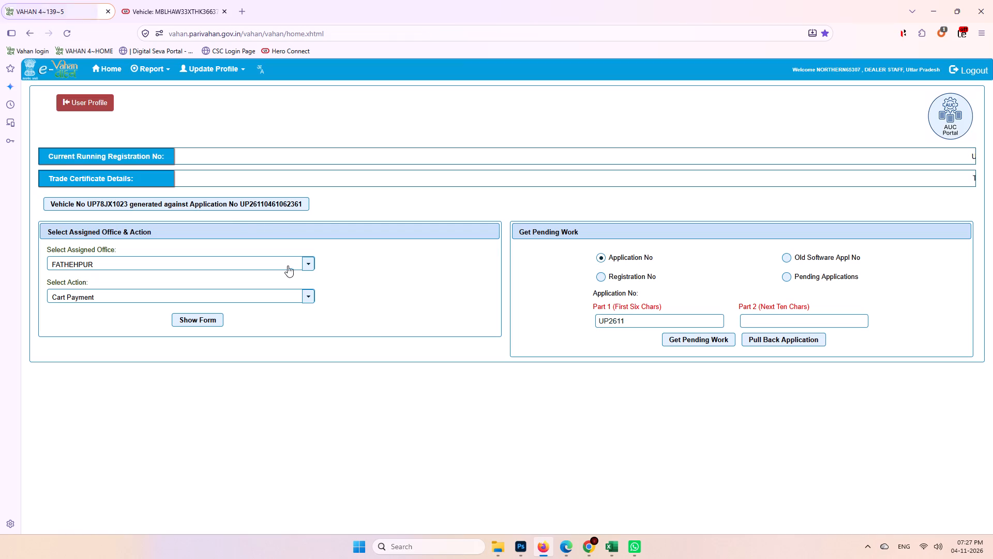
pyautogui.click(423, 320)
pyautogui.click(197, 317)
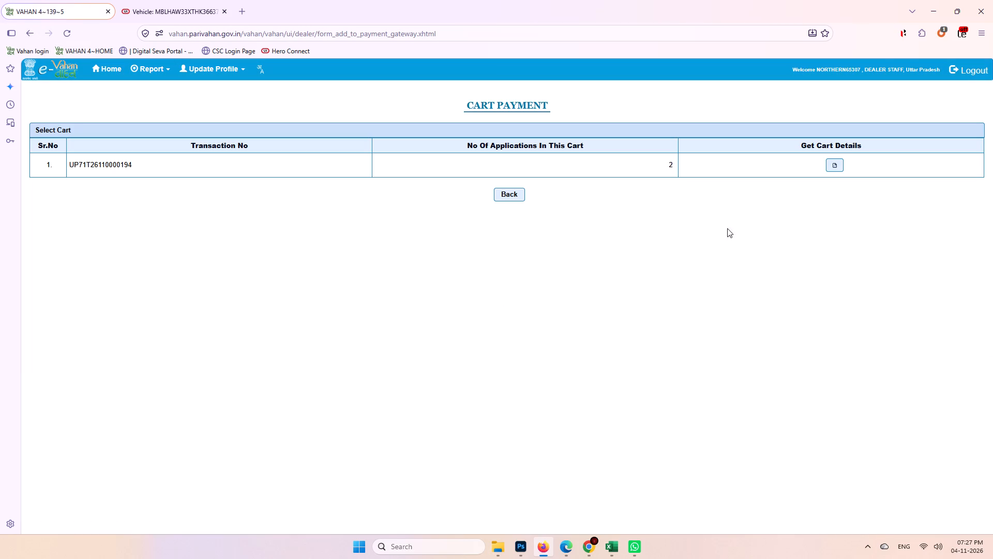
pyautogui.click(835, 163)
pyautogui.click(520, 299)
pyautogui.click(537, 319)
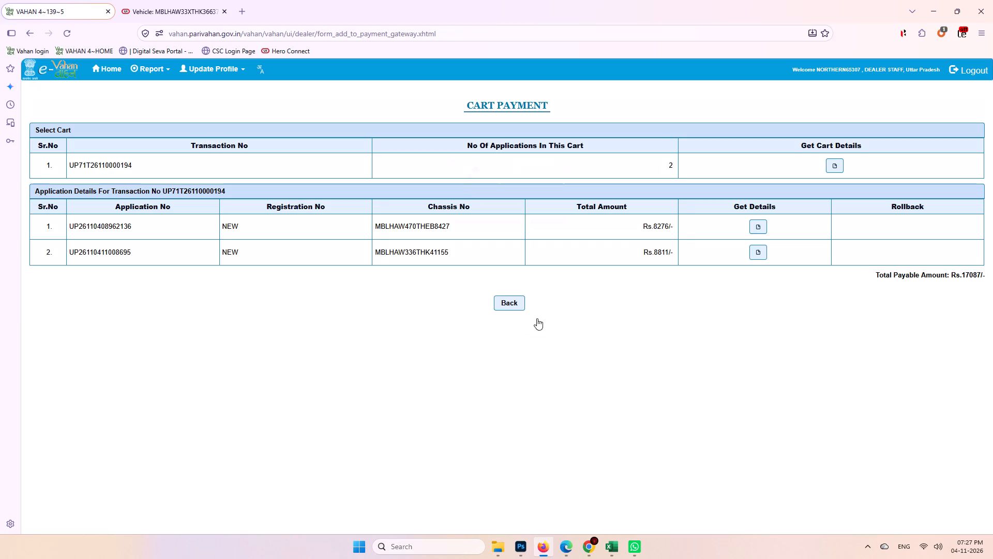
pyautogui.click(516, 264)
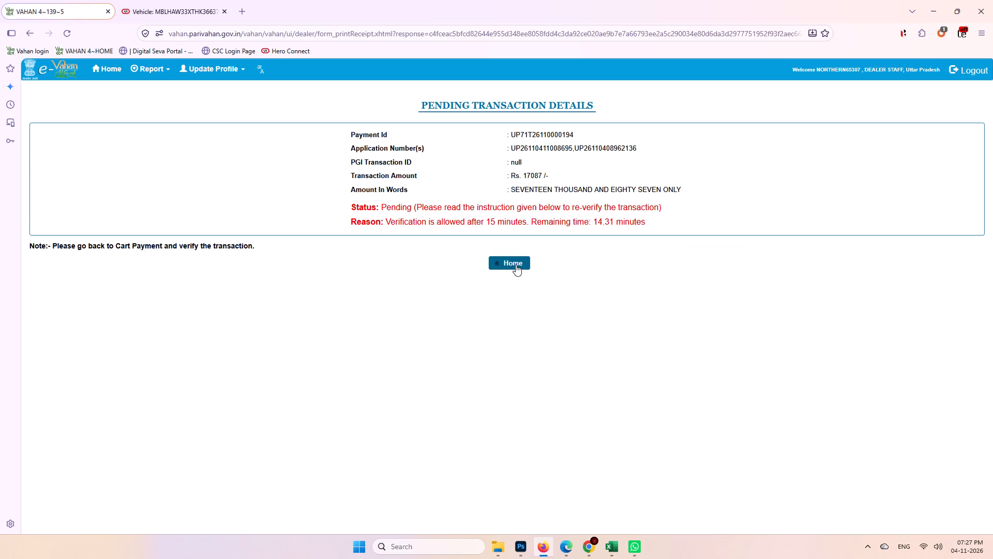
pyautogui.scroll(6, 349, 227)
pyautogui.click(113, 63)
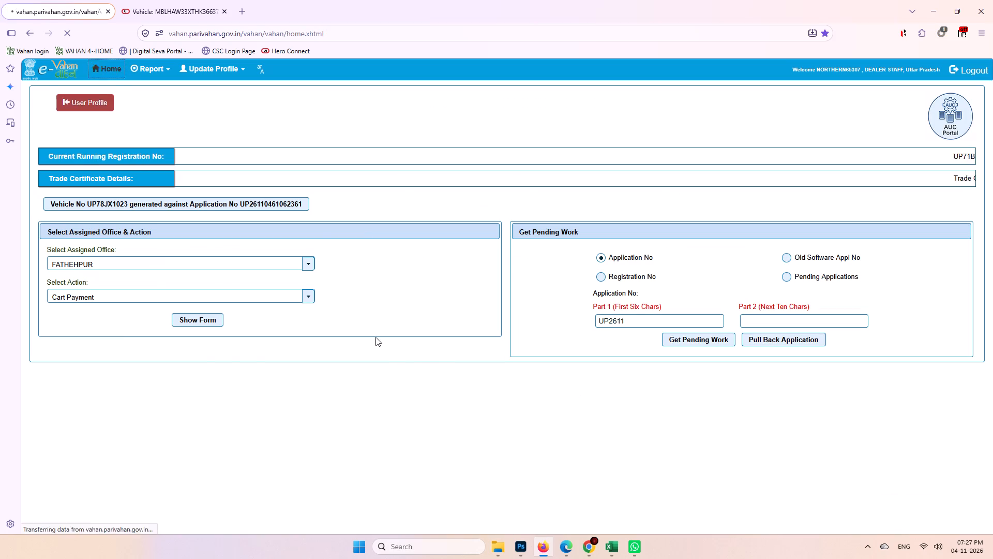
pyautogui.scroll(5, 388, 345)
pyautogui.click(179, 0)
pyautogui.click(82, 0)
pyautogui.click(132, 0)
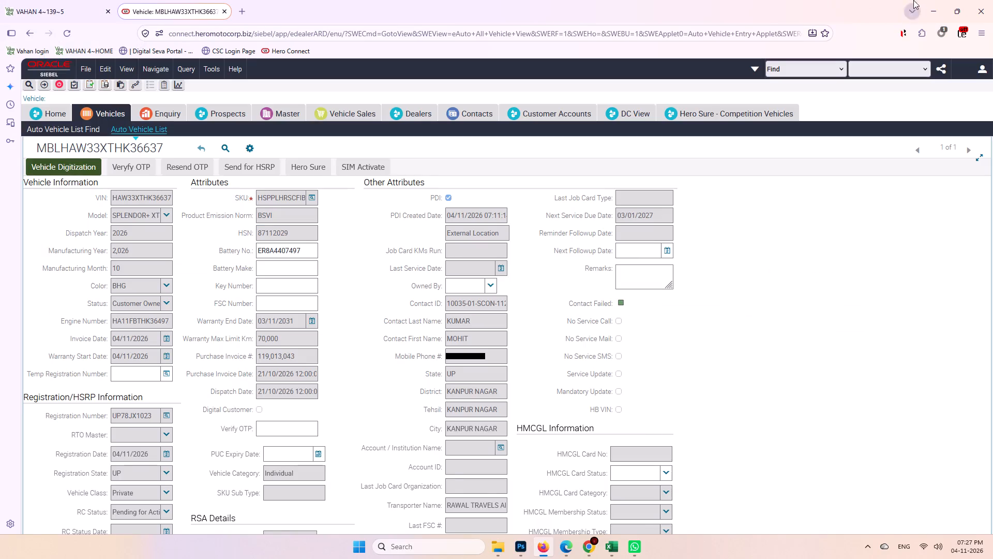
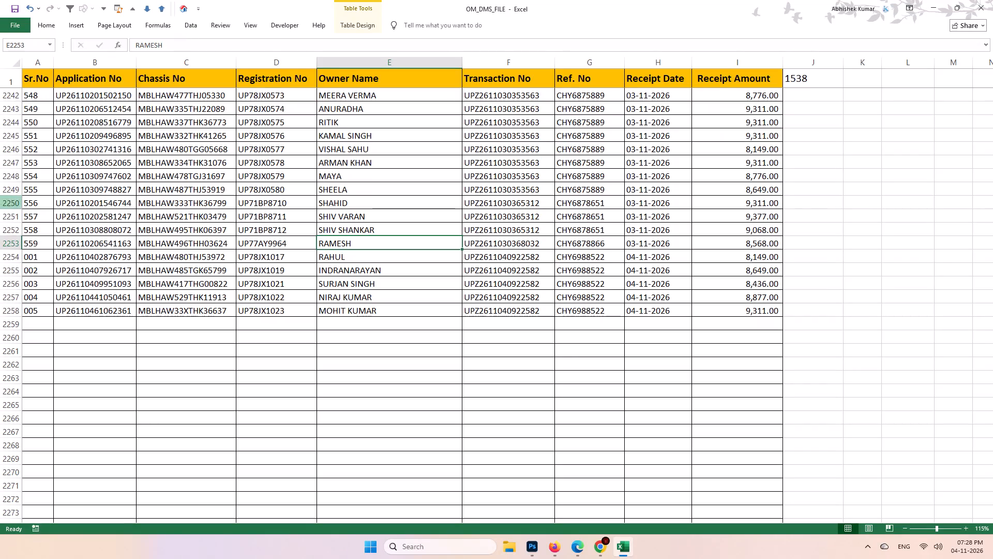
# Renumber the 04-11-2026 rows in the Sr.No column as 560 to 564 by continuing the series from 558 and 559.
pyautogui.moveTo(31, 229); pyautogui.dragTo(34, 243)
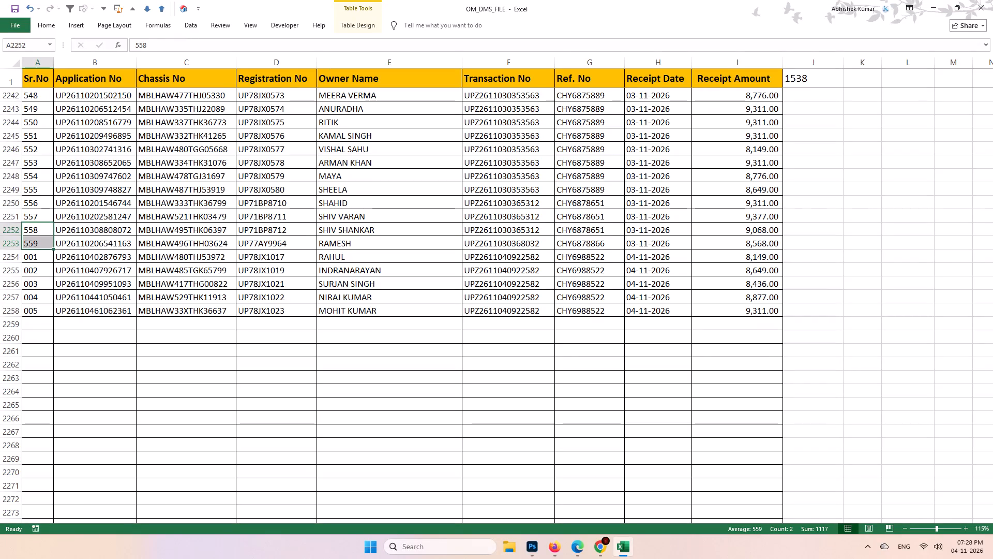
pyautogui.doubleClick(52, 248)
pyautogui.click(130, 244)
# Return to the DMS Details dashboard and save the OM_DMS_FILE workbook.
pyautogui.click(186, 7)
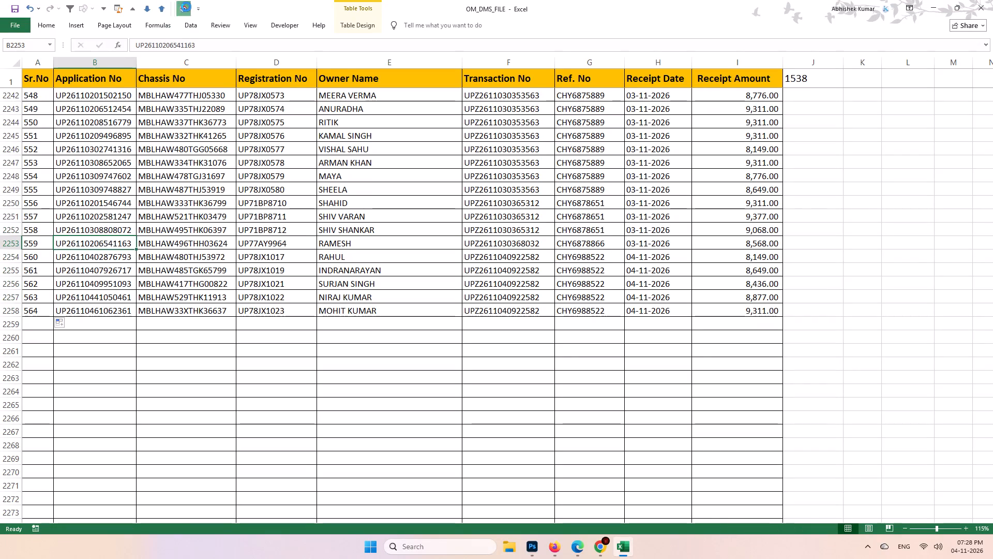
pyautogui.click(657, 136)
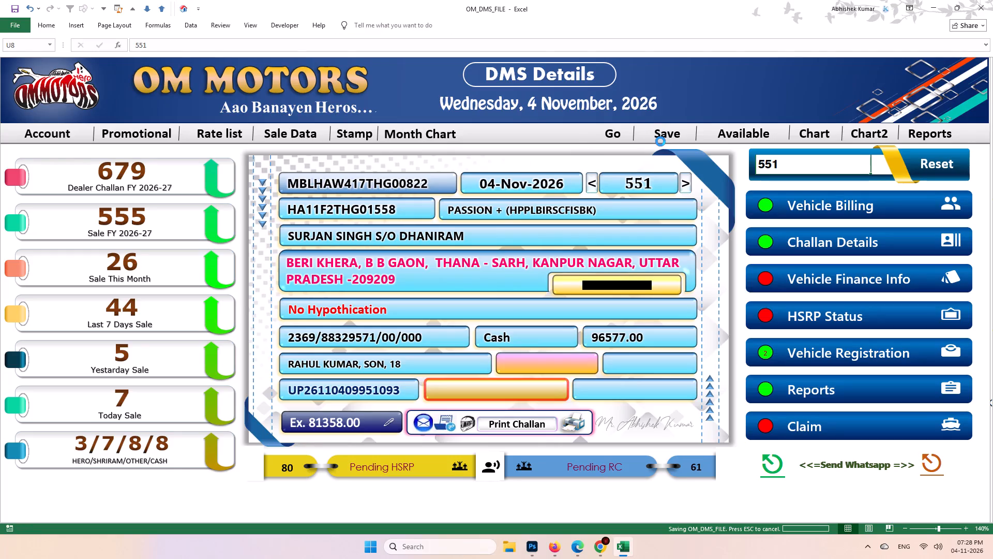
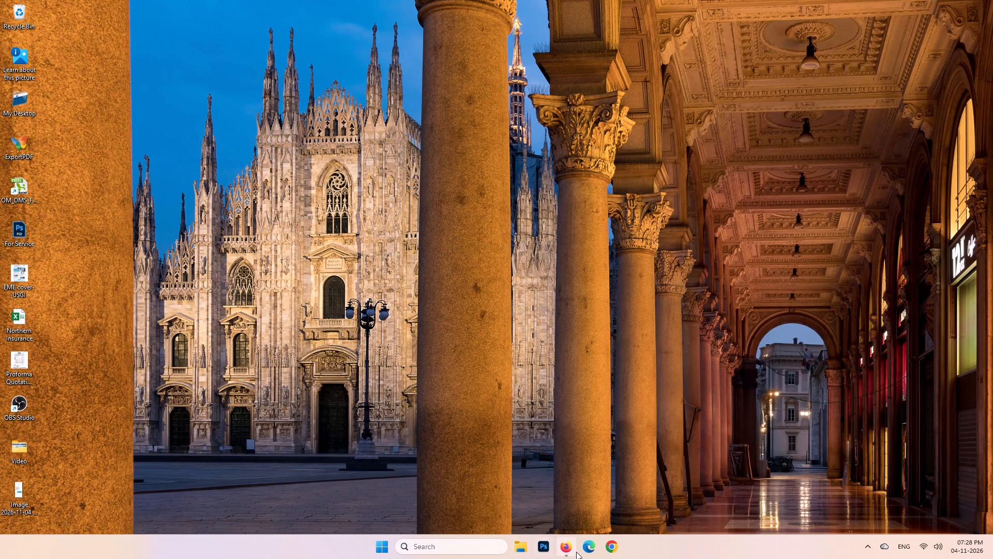
# Bring the open Firefox window to the front and close it.
pyautogui.click(570, 549)
pyautogui.click(992, 0)
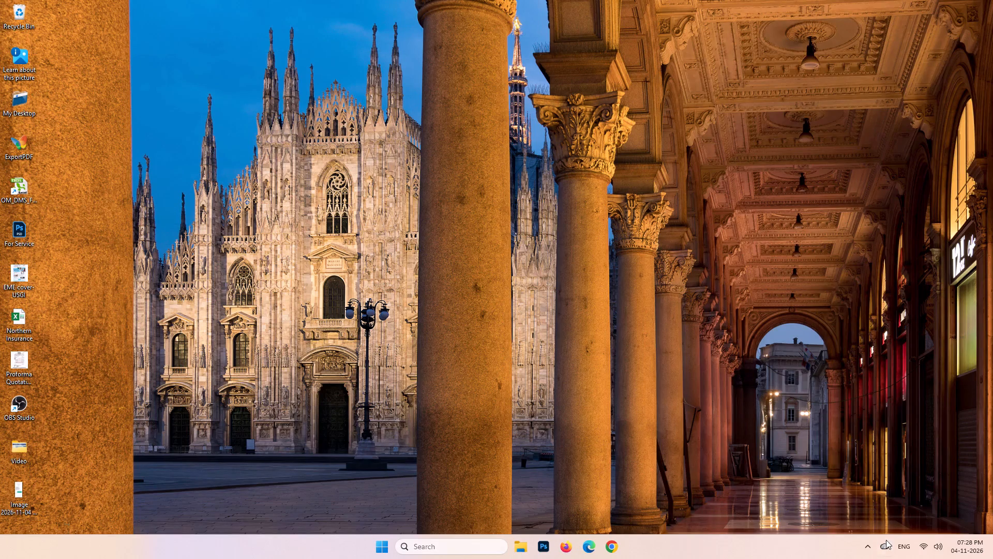
# Show the hidden background app icons in the system tray.
pyautogui.click(867, 550)
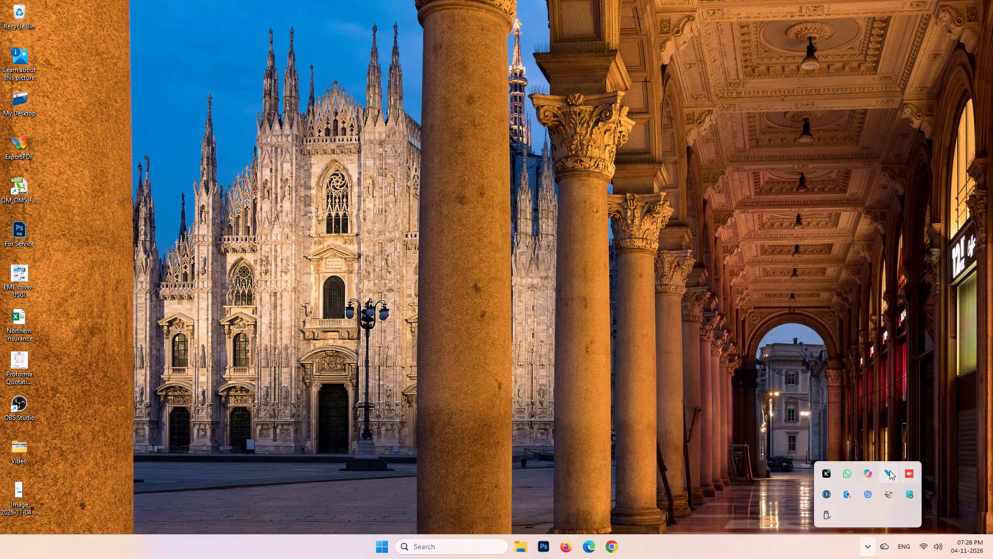